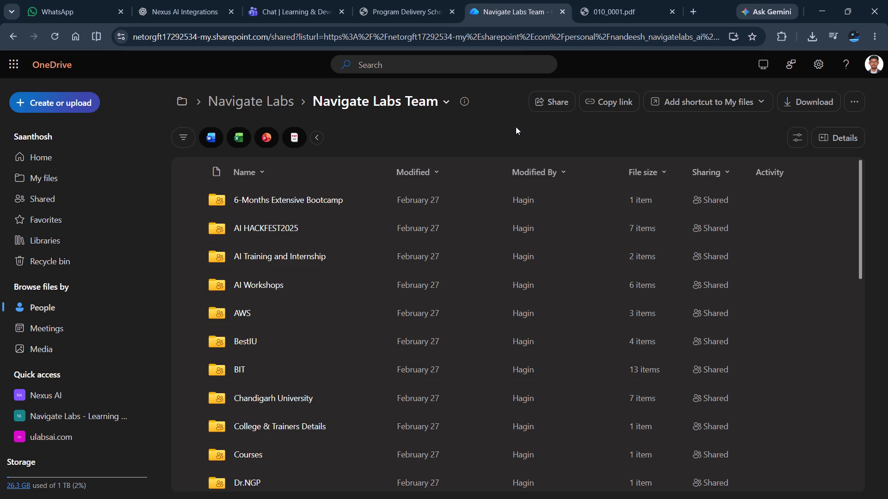
Close the 010_0001.pdf academic calendar that is open in the browser.
{"action": "left_click", "coordinate": [634, 0]}
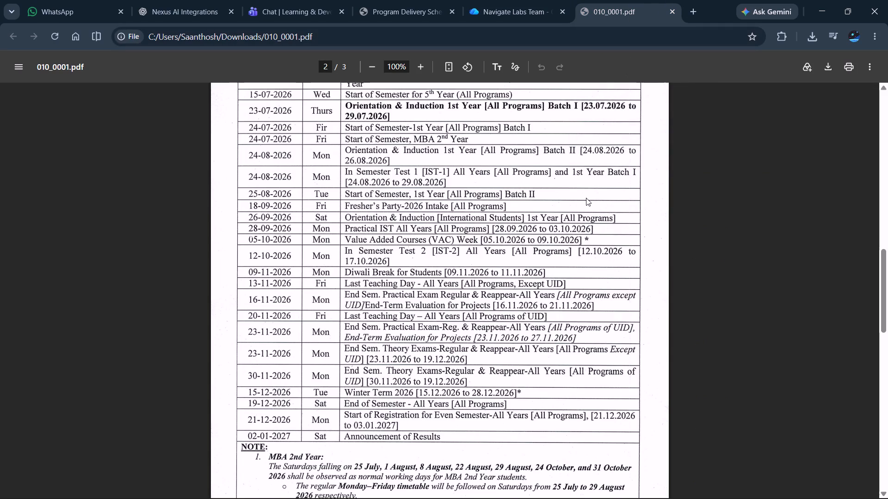
{"action": "left_click", "coordinate": [674, 8]}
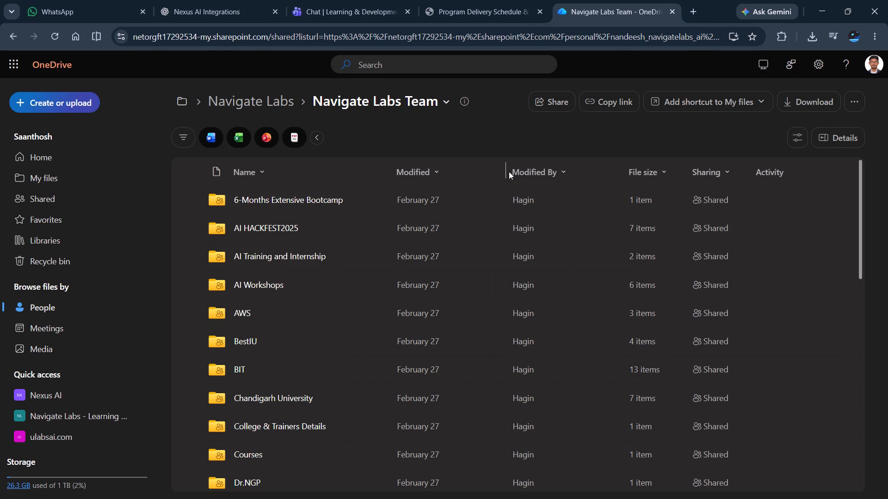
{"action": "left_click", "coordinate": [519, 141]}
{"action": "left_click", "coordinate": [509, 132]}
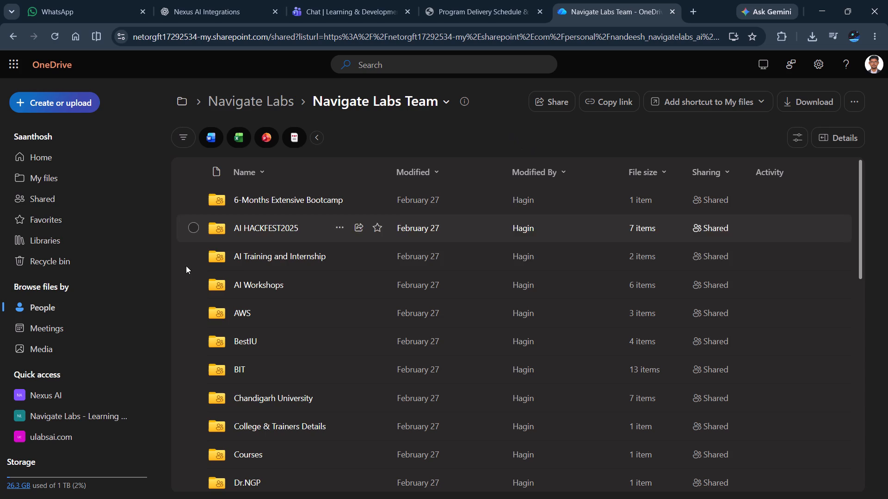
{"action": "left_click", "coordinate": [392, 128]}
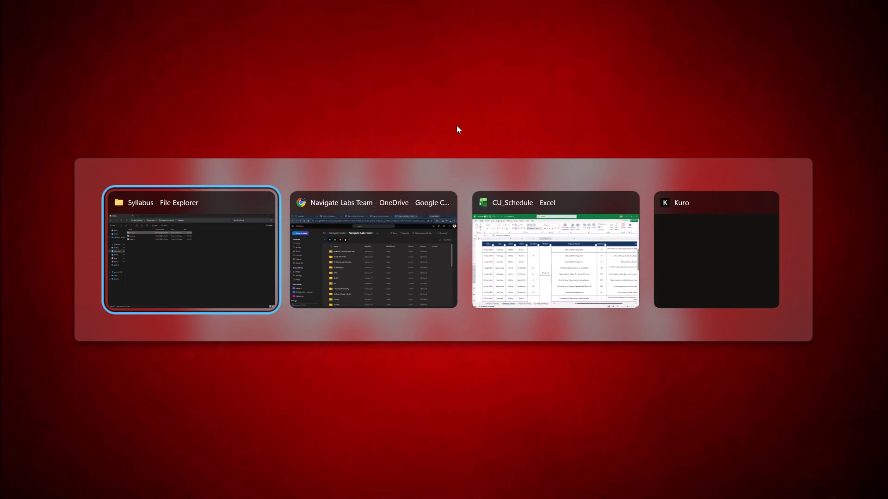
Switch to File Explorer and open the Downloads folder.
{"action": "left_click", "coordinate": [52, 157]}
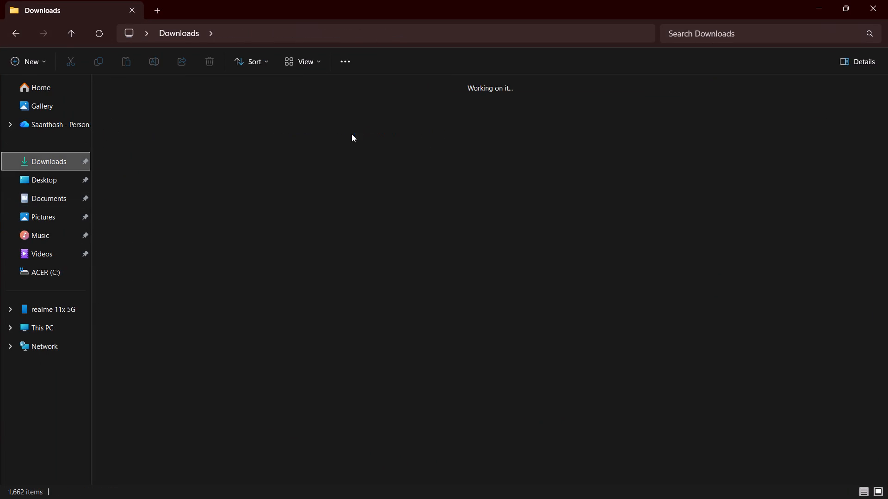
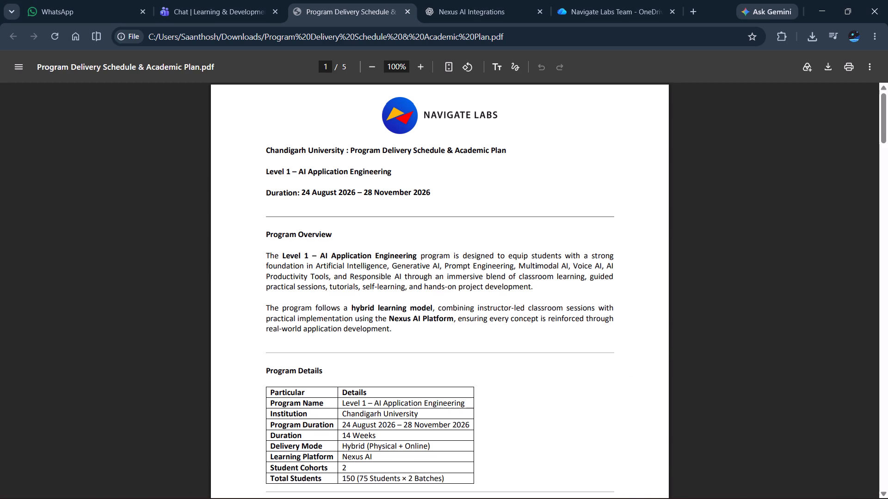
Read the Program Overview in the Program Delivery Schedule & Academic Plan PDF, highlighting the AI topics and learning-format phrases.
{"action": "left_click_drag", "start_coordinate": [392, 267], "coordinate": [515, 267]}
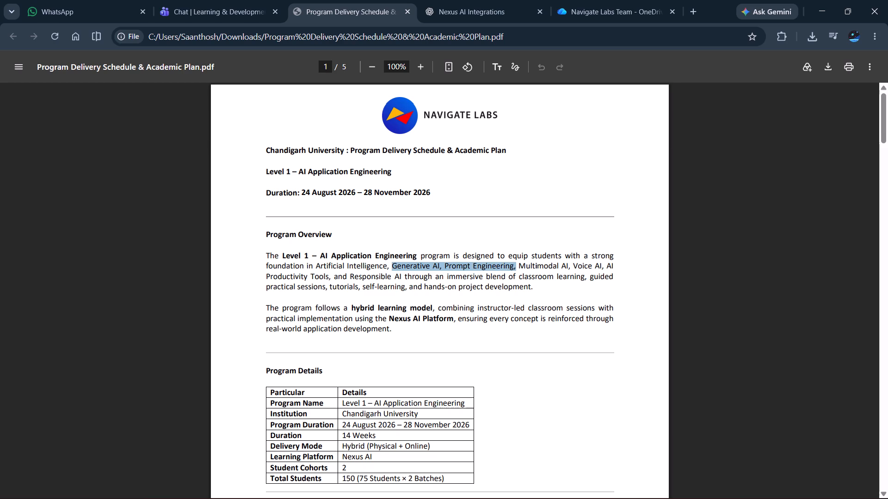
{"action": "left_click_drag", "start_coordinate": [515, 267], "coordinate": [580, 263]}
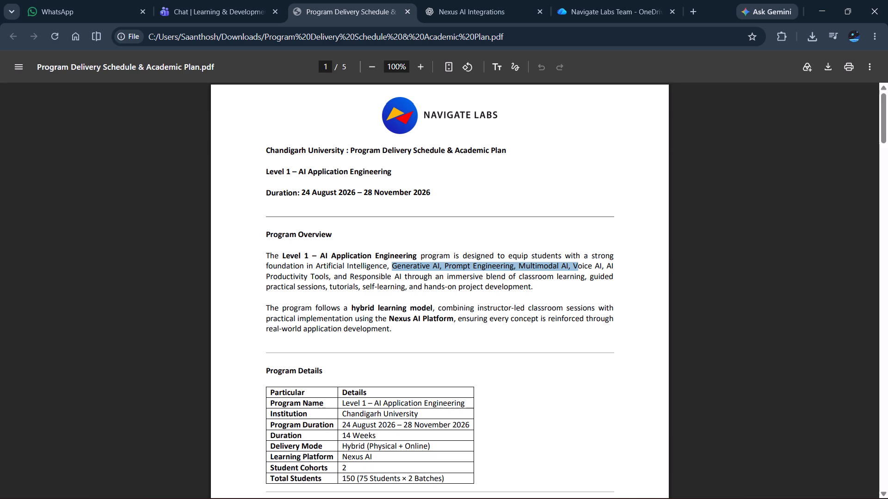
{"action": "left_click_drag", "start_coordinate": [350, 277], "coordinate": [404, 277]}
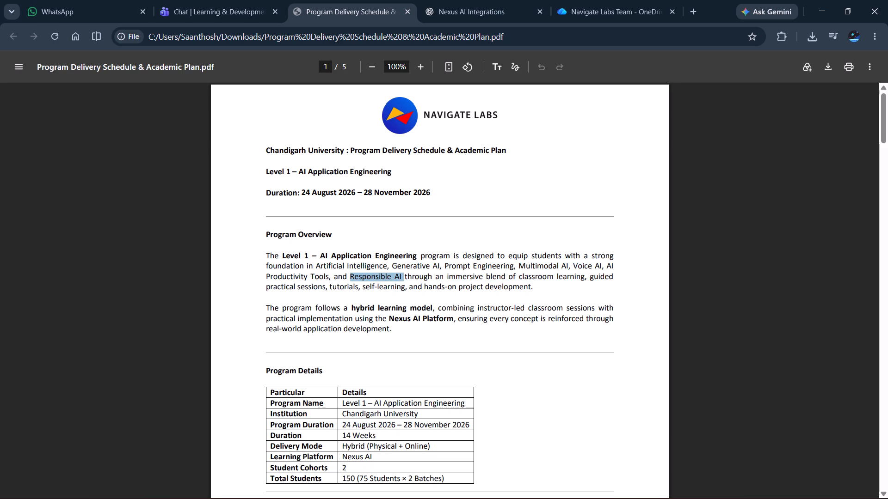
{"action": "left_click_drag", "start_coordinate": [405, 275], "coordinate": [438, 281]}
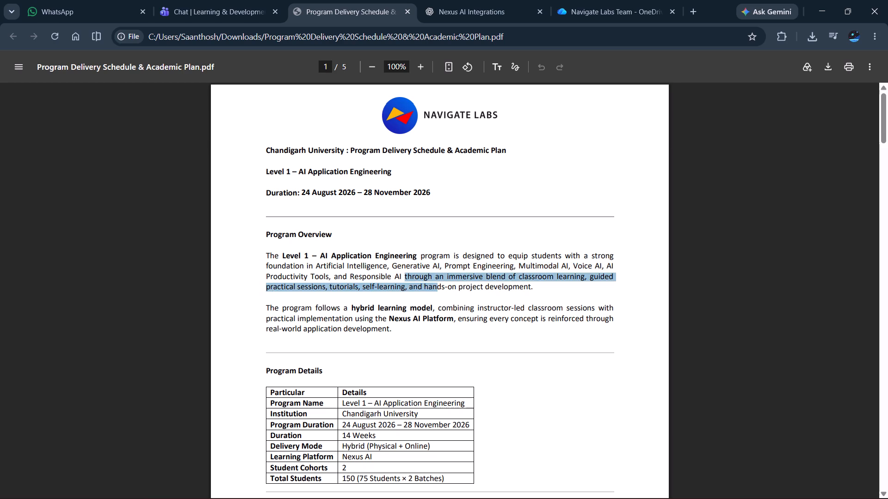
{"action": "left_click_drag", "start_coordinate": [438, 281], "coordinate": [432, 277]}
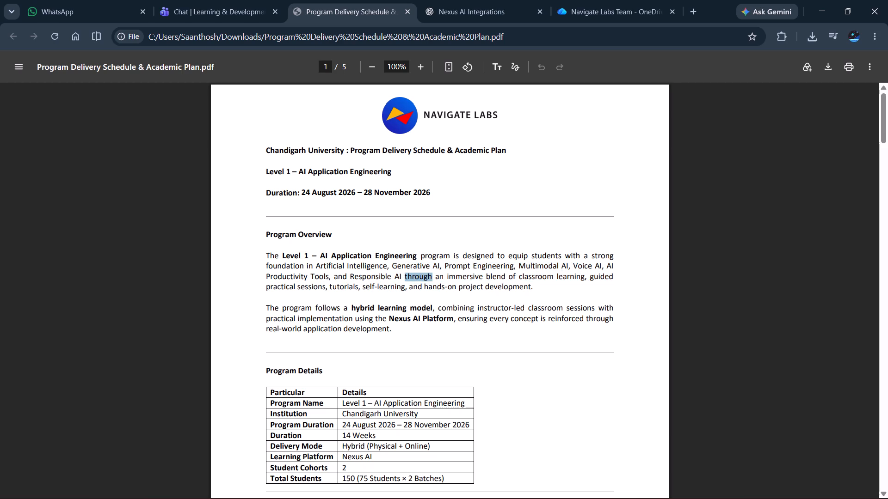
{"action": "left_click", "coordinate": [435, 276]}
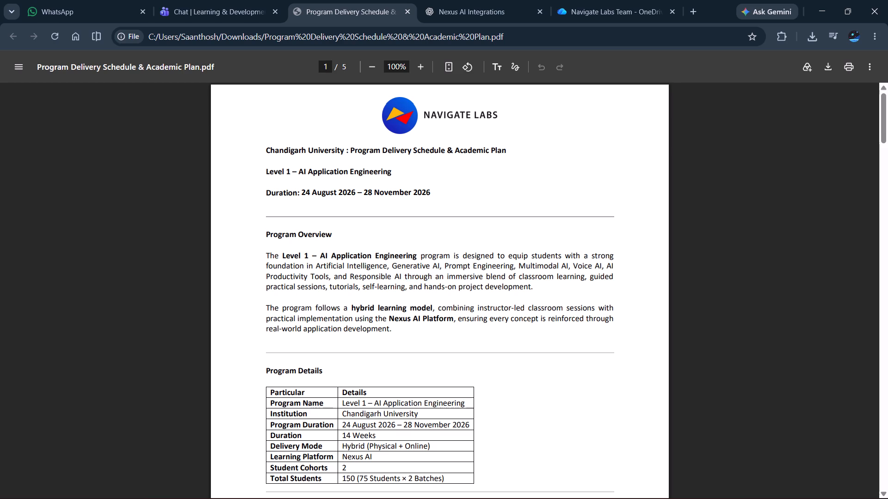
{"action": "left_click_drag", "start_coordinate": [435, 276], "coordinate": [585, 278]}
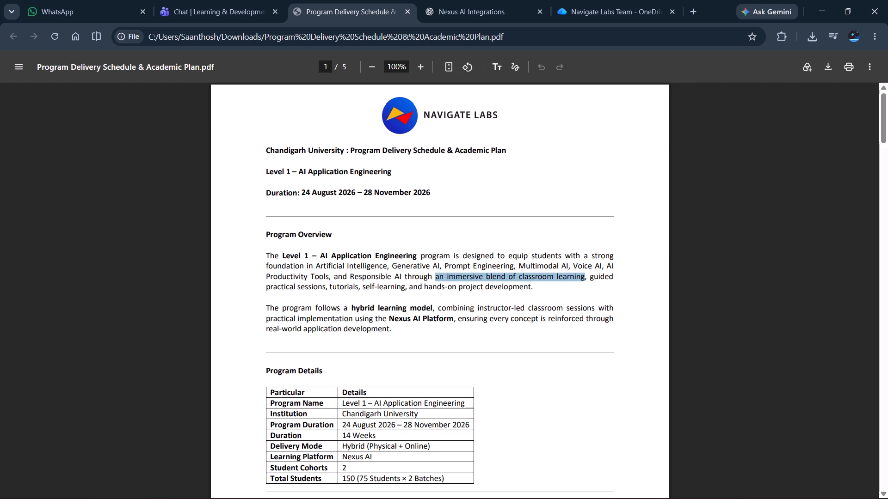
{"action": "left_click_drag", "start_coordinate": [585, 278], "coordinate": [585, 278]}
{"action": "left_click_drag", "start_coordinate": [537, 289], "coordinate": [482, 286]}
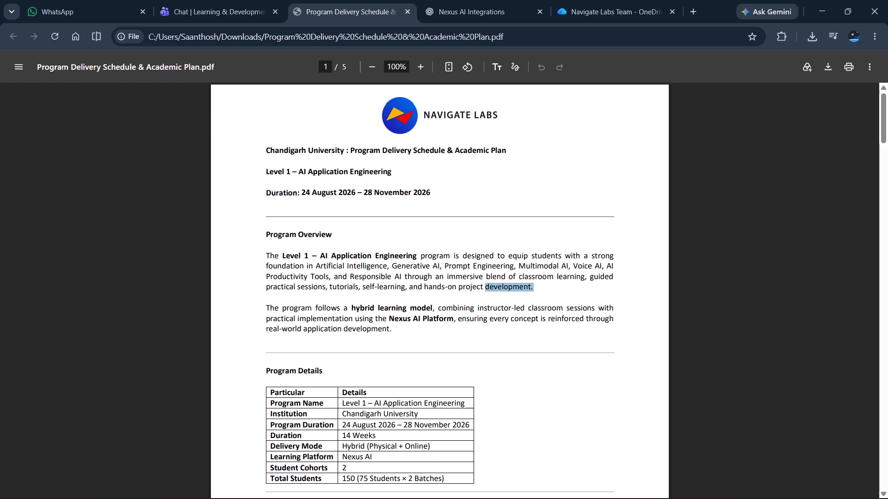
{"action": "left_click_drag", "start_coordinate": [482, 286], "coordinate": [484, 296]}
Review the Program Details and Batch Details tables on the first page of the academic plan.
{"action": "scroll", "coordinate": [413, 367], "scroll_direction": "down", "scroll_amount": 1}
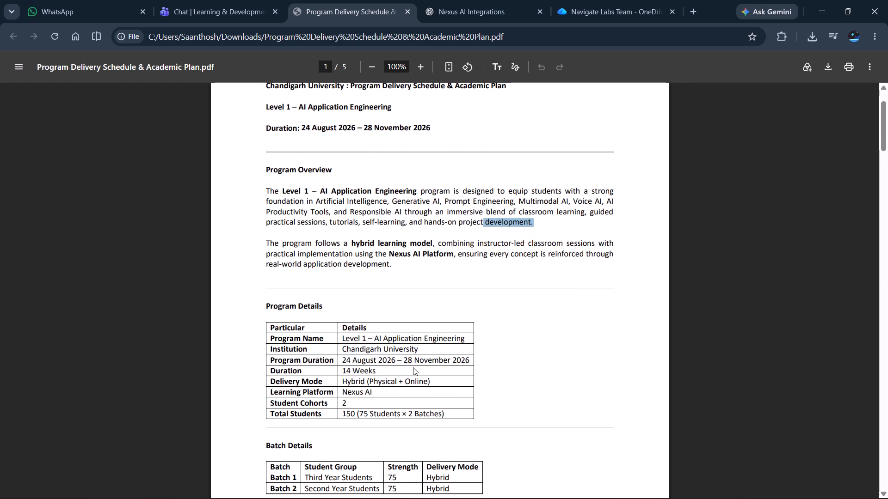
{"action": "scroll", "coordinate": [413, 367], "scroll_direction": "right", "scroll_amount": 1}
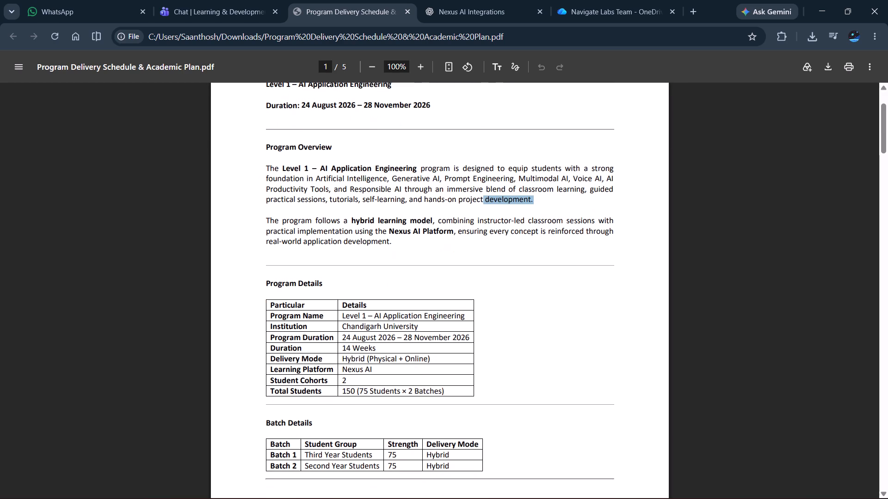
{"action": "scroll", "coordinate": [412, 368], "scroll_direction": "right", "scroll_amount": 1}
{"action": "scroll", "coordinate": [412, 368], "scroll_direction": "down", "scroll_amount": 1}
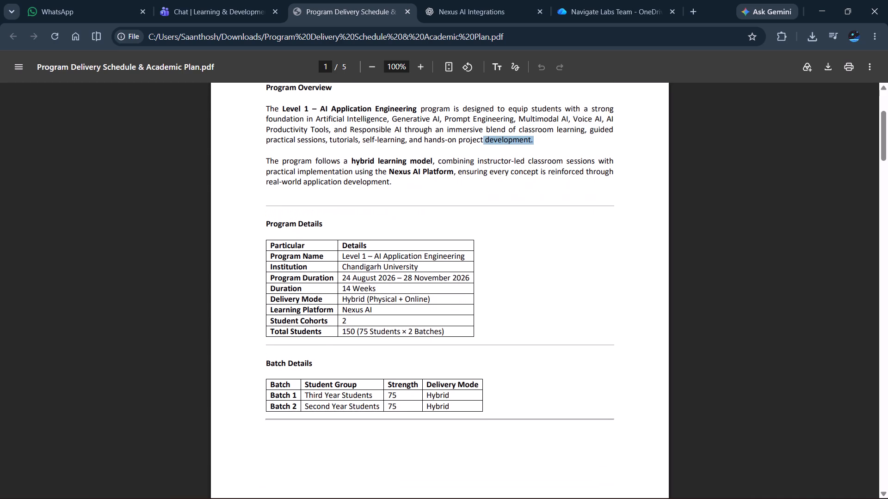
{"action": "scroll", "coordinate": [472, 378], "scroll_direction": "down", "scroll_amount": 1}
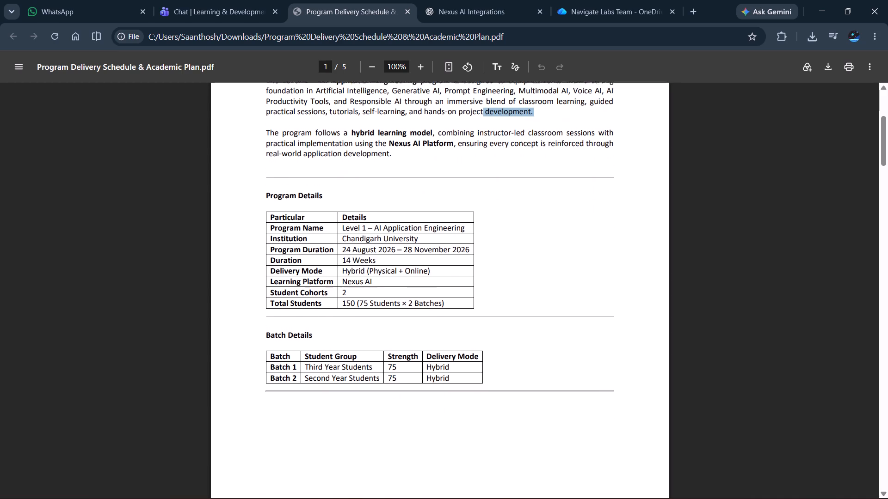
{"action": "scroll", "coordinate": [472, 378], "scroll_direction": "down", "scroll_amount": 3}
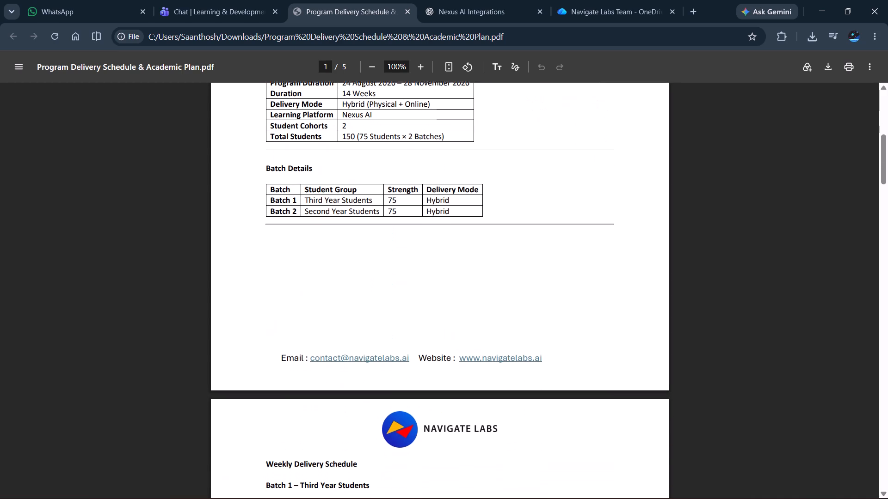
Examine the Batch 1 – Third Year Students weekly delivery schedule, highlighting session days, times and the classroom session's duration.
{"action": "scroll", "coordinate": [472, 378], "scroll_direction": "down", "scroll_amount": 4}
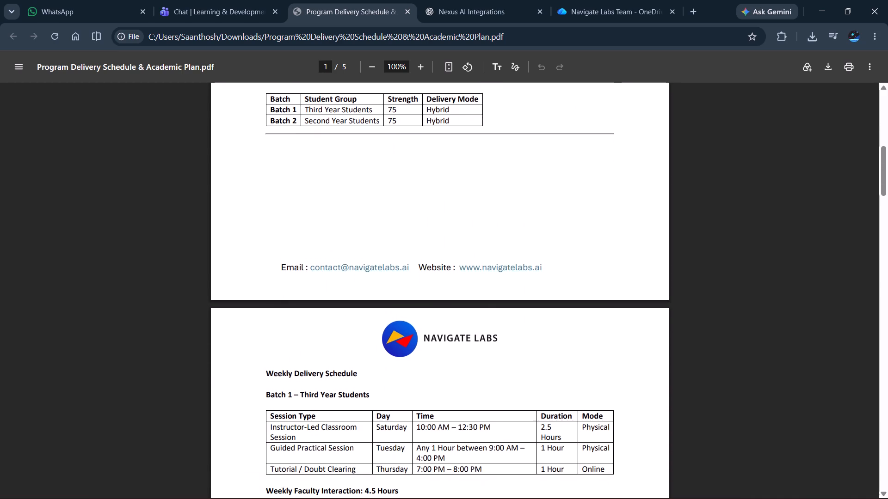
{"action": "scroll", "coordinate": [472, 378], "scroll_direction": "down", "scroll_amount": 1}
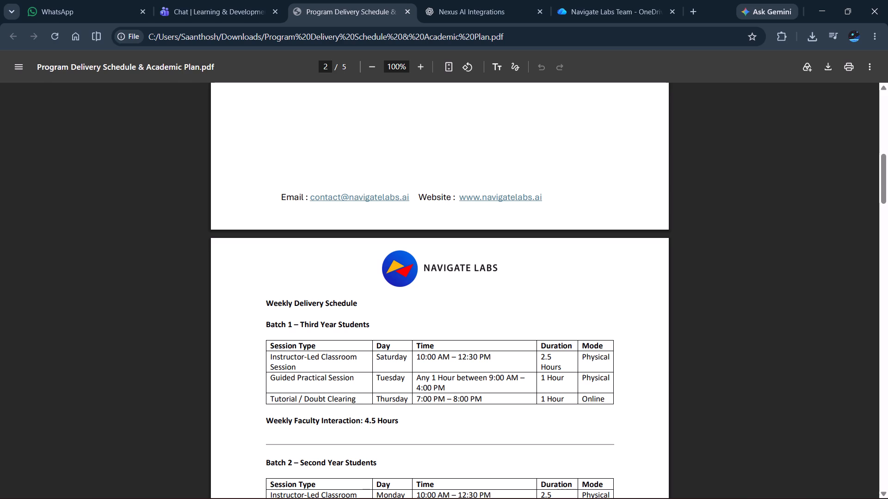
{"action": "left_click_drag", "start_coordinate": [376, 356], "coordinate": [408, 403]}
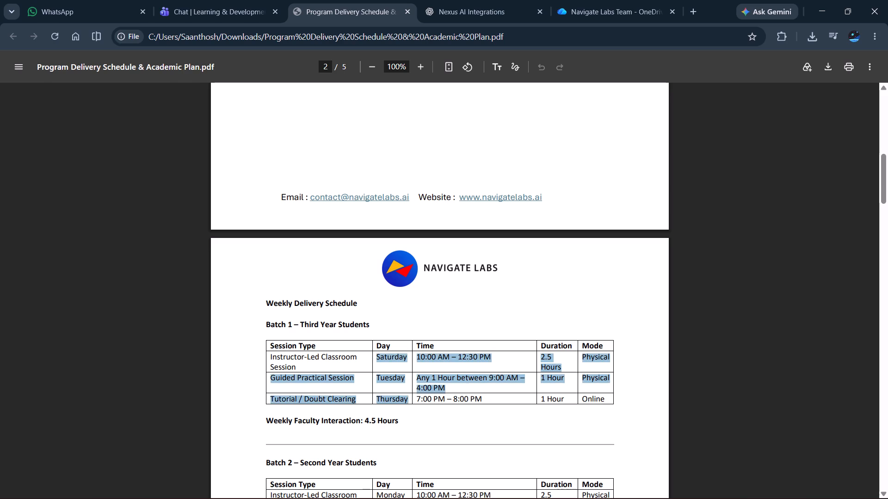
{"action": "left_click", "coordinate": [408, 403]}
{"action": "left_click_drag", "start_coordinate": [408, 394], "coordinate": [380, 353]}
{"action": "left_click_drag", "start_coordinate": [380, 353], "coordinate": [378, 353]}
{"action": "left_click", "coordinate": [347, 362]}
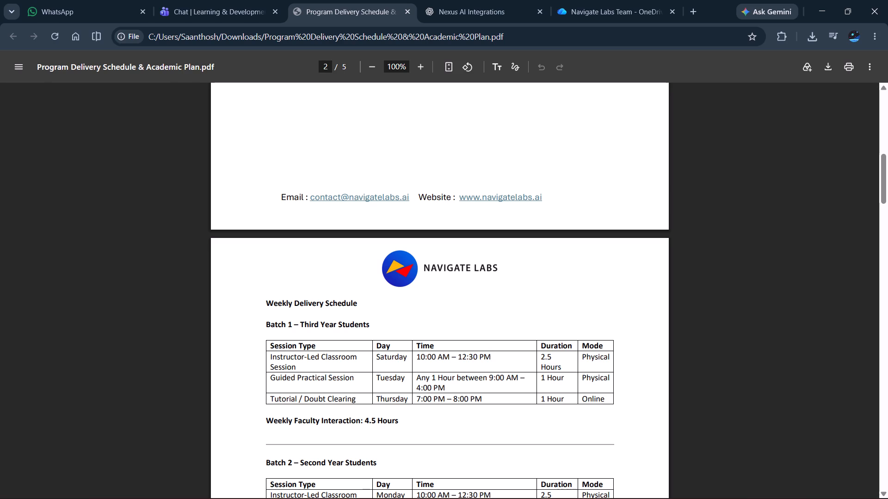
{"action": "left_click_drag", "start_coordinate": [541, 358], "coordinate": [567, 370]}
{"action": "left_click_drag", "start_coordinate": [374, 378], "coordinate": [404, 379]}
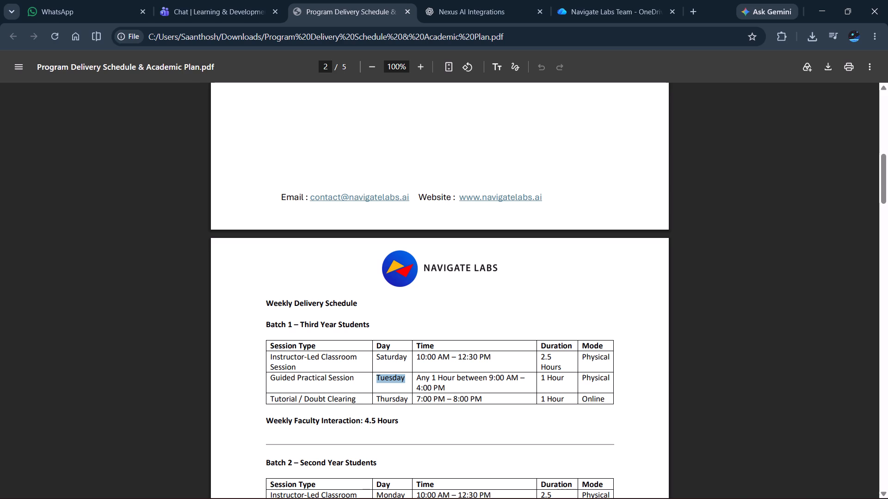
{"action": "left_click_drag", "start_coordinate": [376, 399], "coordinate": [502, 396]}
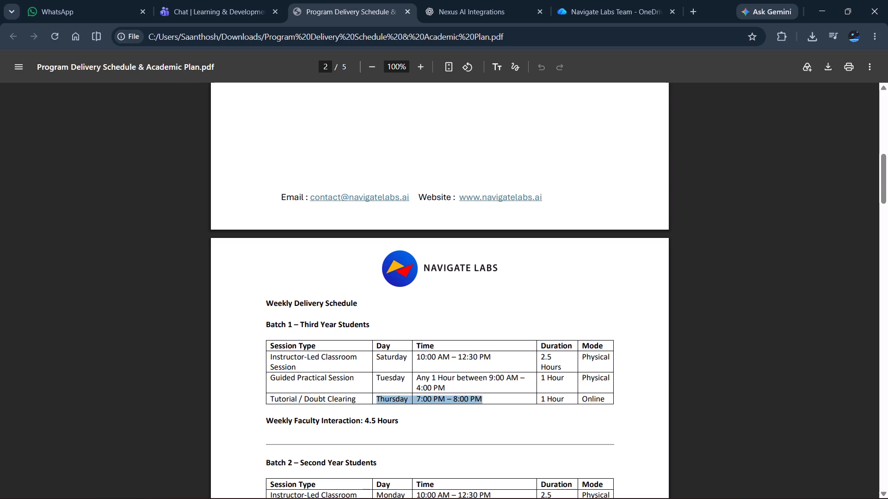
{"action": "left_click_drag", "start_coordinate": [502, 396], "coordinate": [521, 396]}
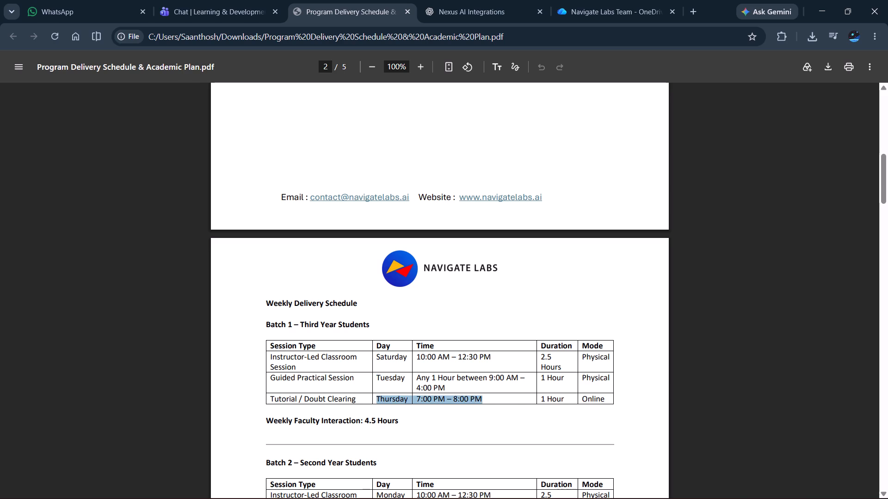
{"action": "left_click_drag", "start_coordinate": [521, 396], "coordinate": [518, 398]}
{"action": "left_click", "coordinate": [518, 398]}
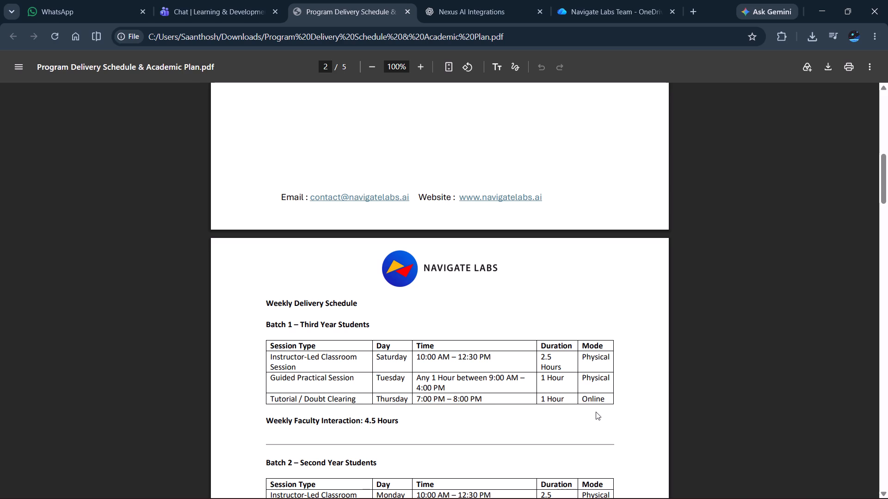
Examine the Batch 2 – Second Year Students weekly schedule, highlighting the instructor-led classroom session's day, time, duration and mode.
{"action": "scroll", "coordinate": [596, 412], "scroll_direction": "down", "scroll_amount": 1}
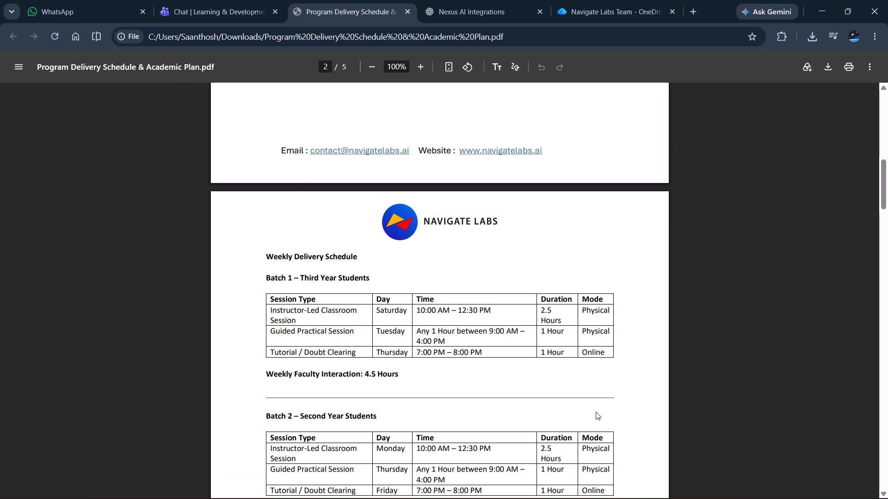
{"action": "scroll", "coordinate": [596, 412], "scroll_direction": "down", "scroll_amount": 1}
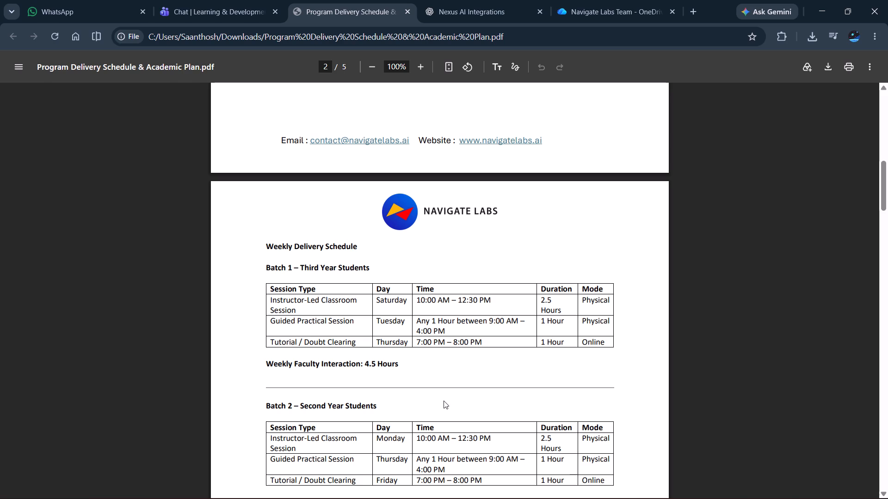
{"action": "scroll", "coordinate": [444, 401], "scroll_direction": "right", "scroll_amount": 1}
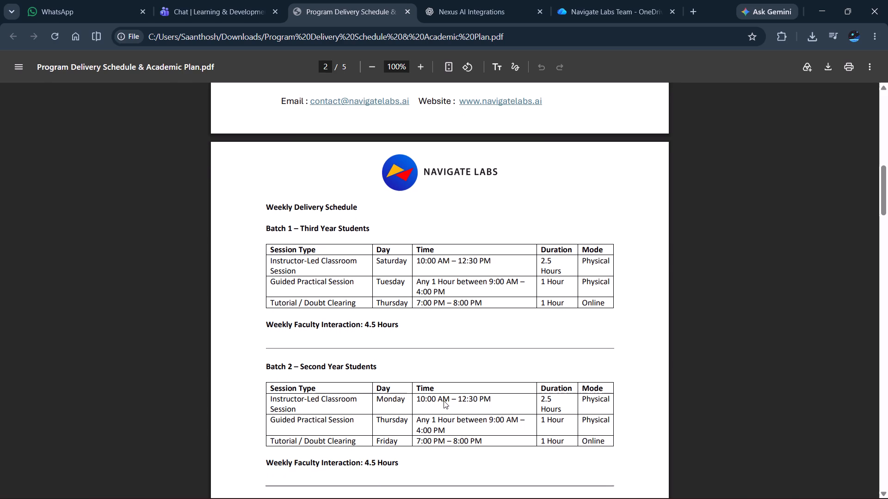
{"action": "scroll", "coordinate": [444, 401], "scroll_direction": "down", "scroll_amount": 1}
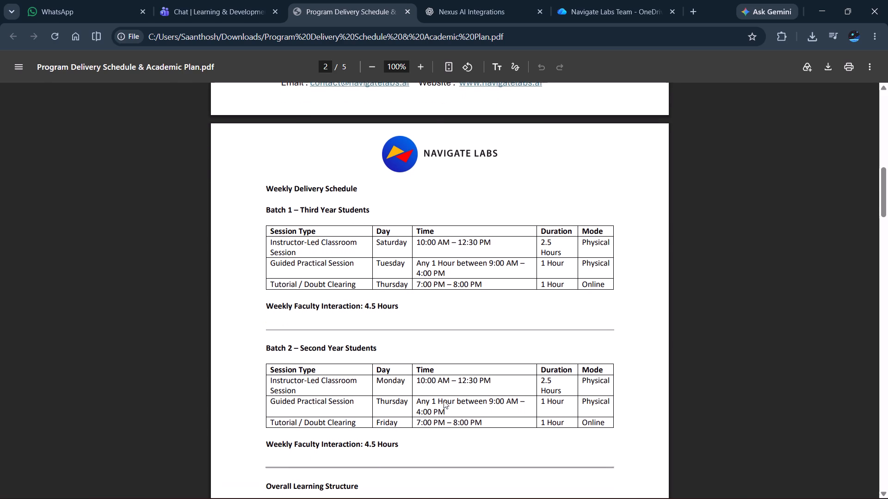
{"action": "scroll", "coordinate": [444, 401], "scroll_direction": "down", "scroll_amount": 1}
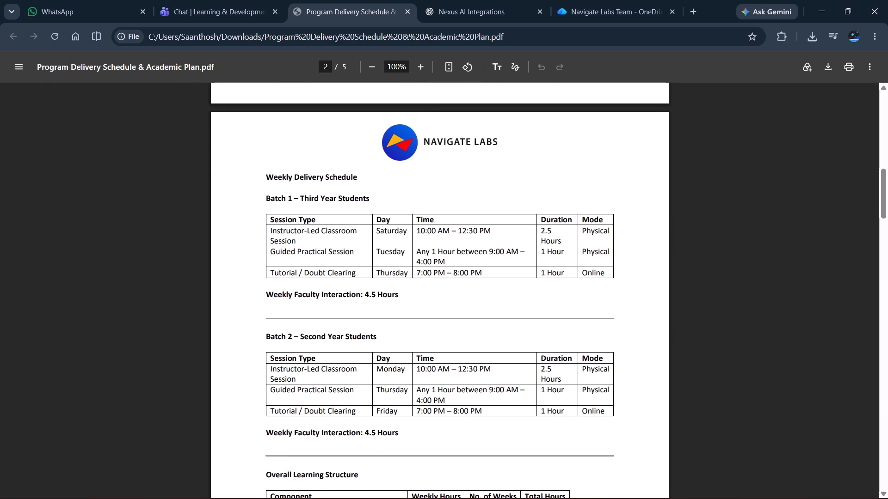
{"action": "left_click_drag", "start_coordinate": [376, 368], "coordinate": [489, 377]}
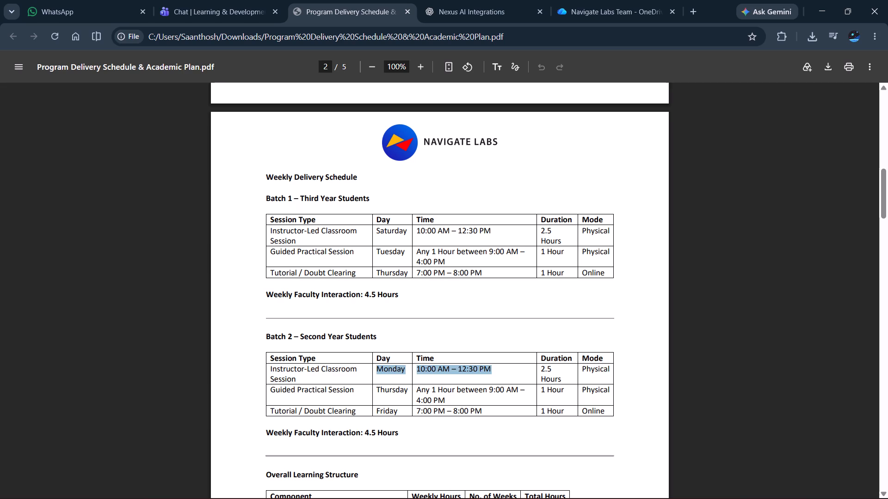
{"action": "left_click_drag", "start_coordinate": [489, 377], "coordinate": [499, 370]}
{"action": "left_click_drag", "start_coordinate": [542, 373], "coordinate": [568, 383]}
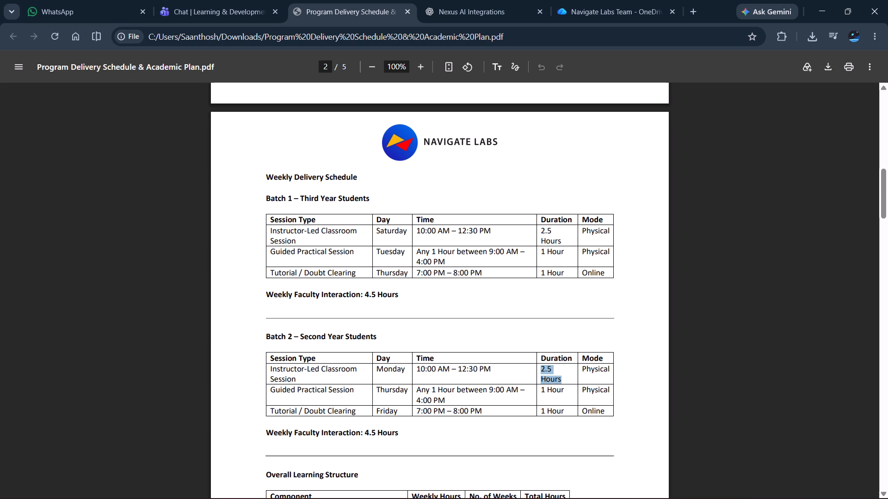
{"action": "left_click_drag", "start_coordinate": [582, 369], "coordinate": [608, 373]}
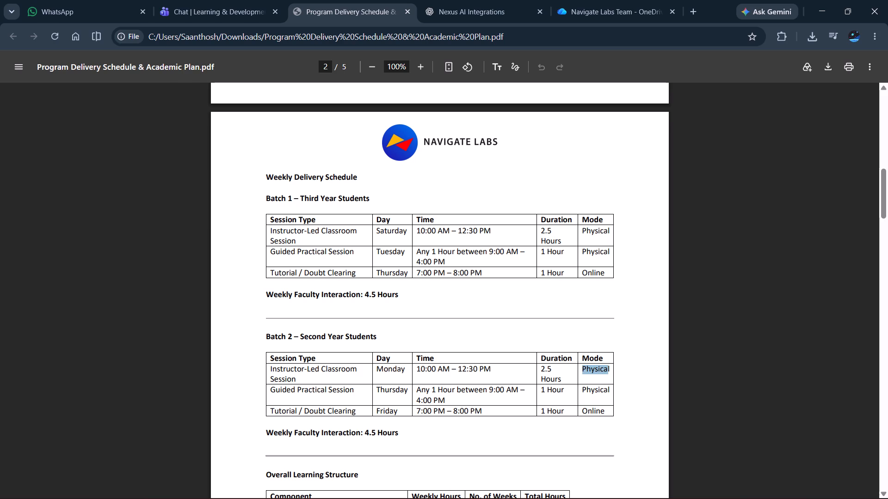
{"action": "left_click_drag", "start_coordinate": [611, 371], "coordinate": [566, 366]}
{"action": "left_click", "coordinate": [467, 360]}
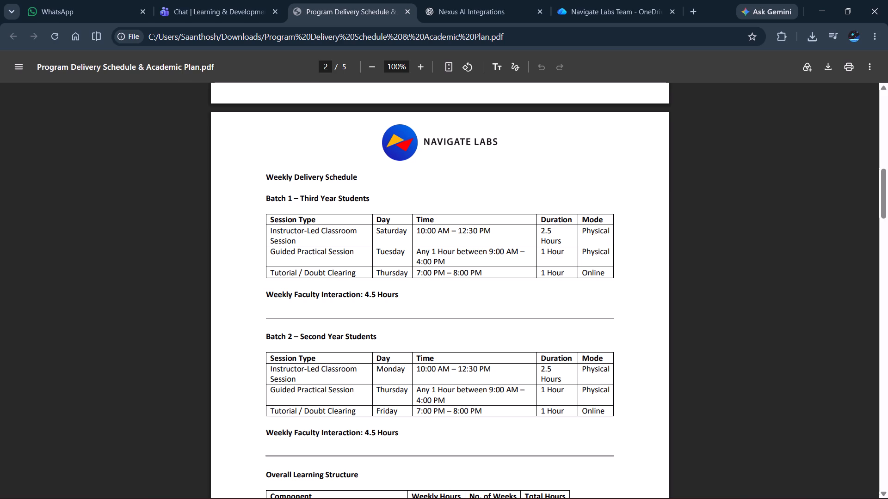
{"action": "scroll", "coordinate": [338, 379], "scroll_direction": "right", "scroll_amount": 1}
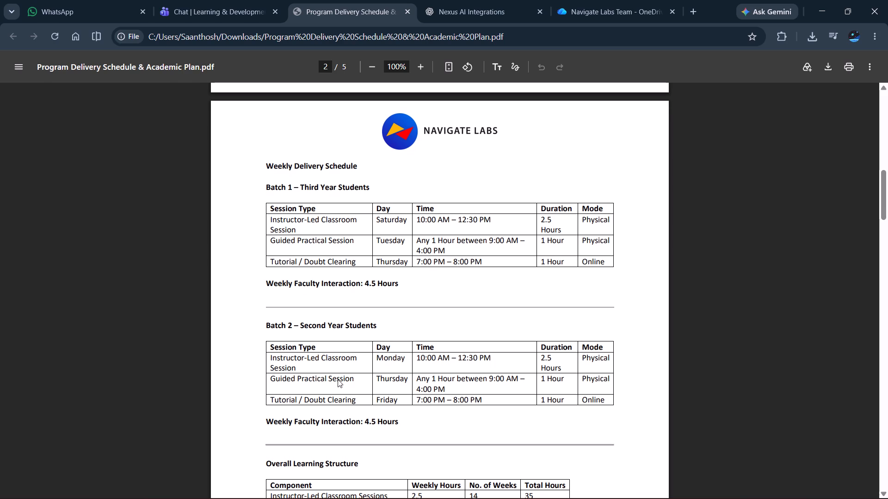
Examine Batch 2's weekly faculty interaction, highlighting its hours, and the Overall Learning Structure table on page 2 of the academic plan.
{"action": "scroll", "coordinate": [444, 379], "scroll_direction": "down", "scroll_amount": 1}
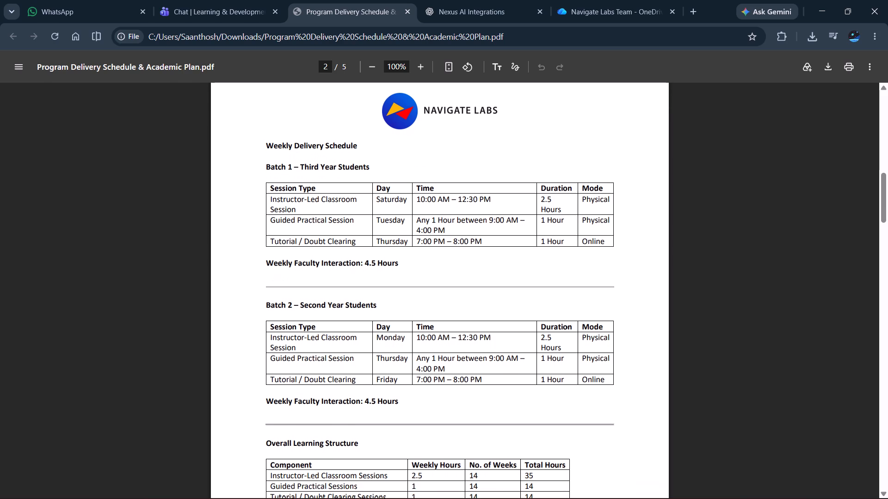
{"action": "scroll", "coordinate": [557, 372], "scroll_direction": "down", "scroll_amount": 1}
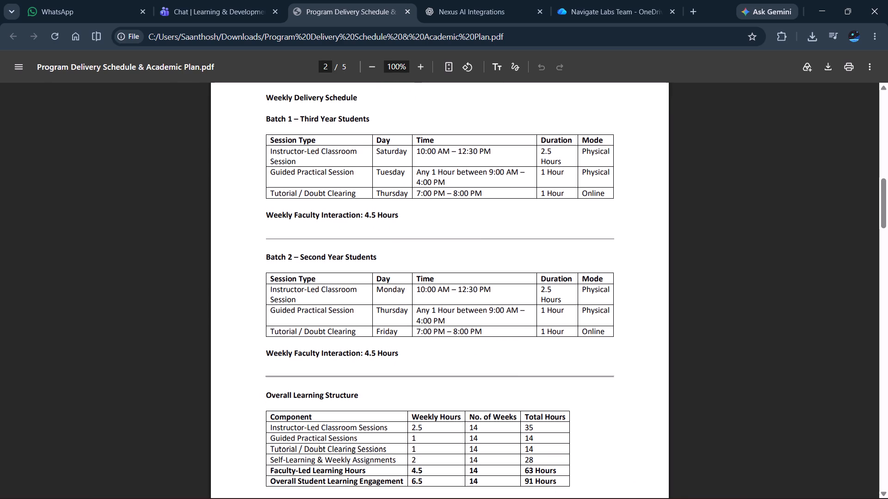
{"action": "scroll", "coordinate": [557, 372], "scroll_direction": "down", "scroll_amount": 1}
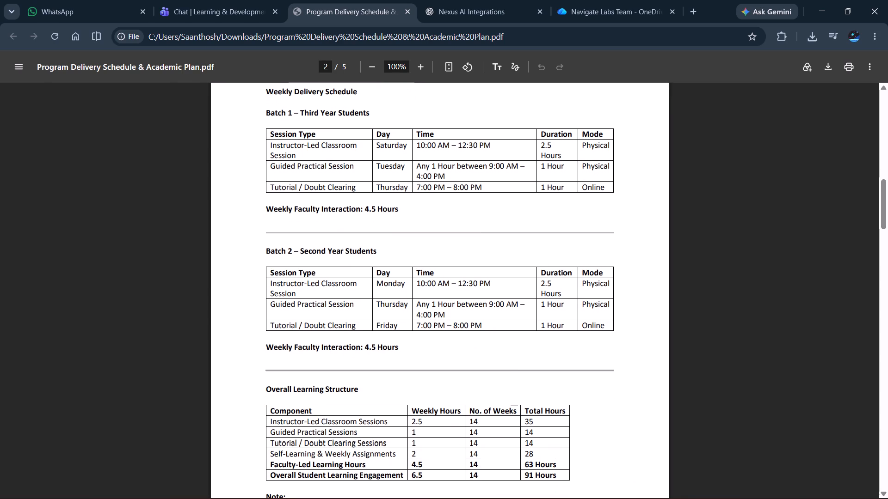
{"action": "left_click_drag", "start_coordinate": [407, 349], "coordinate": [365, 346]}
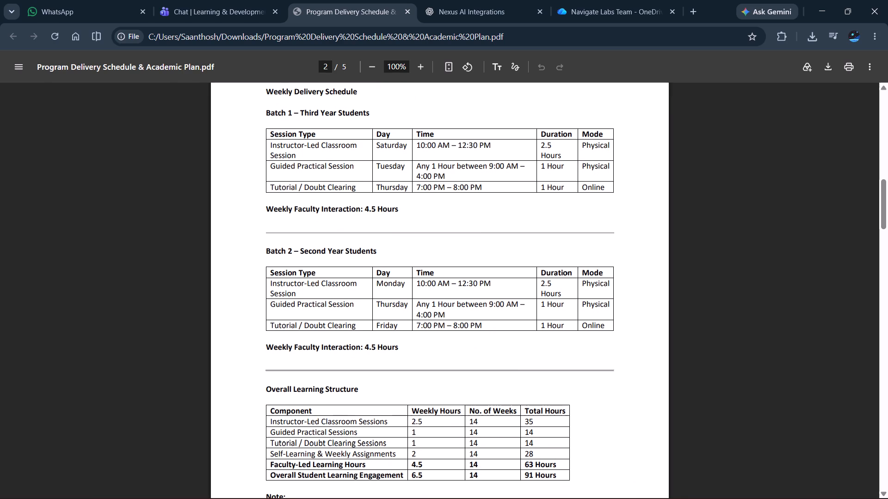
{"action": "left_click_drag", "start_coordinate": [365, 346], "coordinate": [364, 345]}
{"action": "left_click_drag", "start_coordinate": [364, 345], "coordinate": [407, 342]}
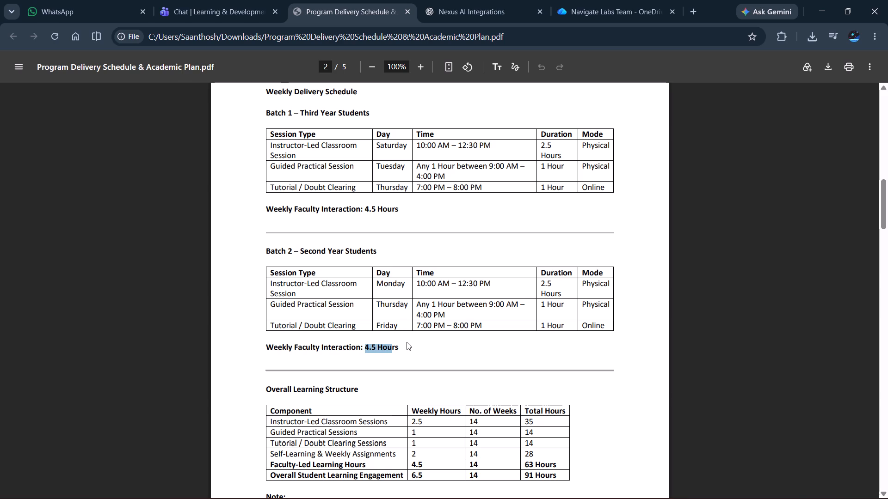
{"action": "left_click", "coordinate": [407, 342]}
{"action": "scroll", "coordinate": [554, 361], "scroll_direction": "down", "scroll_amount": 2}
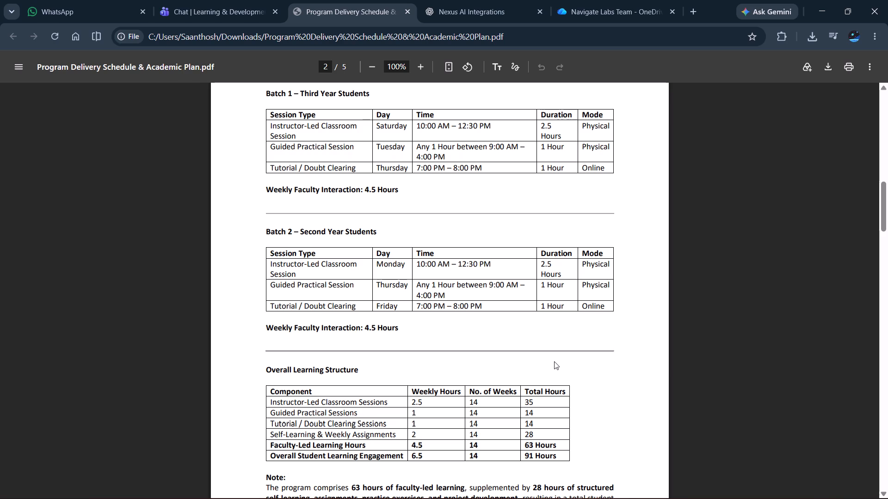
Switch to the CU_Schedule workbook in Excel and insert a column headed "Week" between Day and Mode on the Completed Sessions sheet.
{"action": "key", "text": "alt+Tab"}
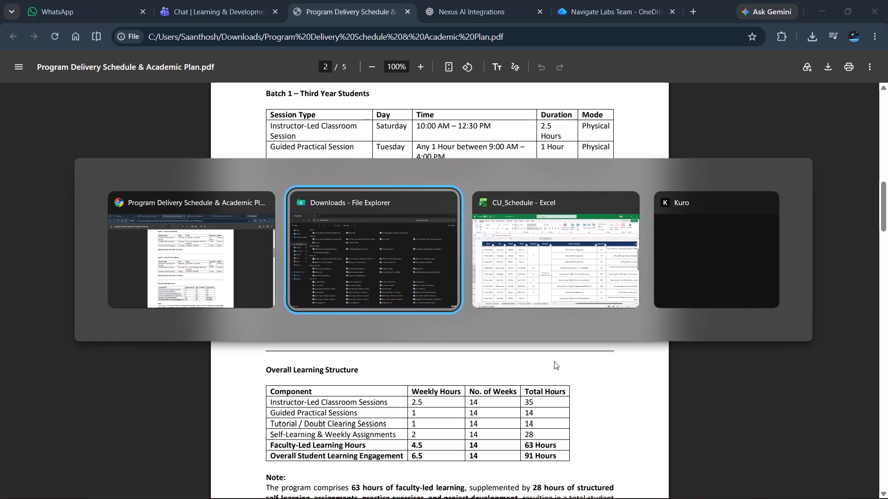
{"action": "key", "text": "alt+Tab"}
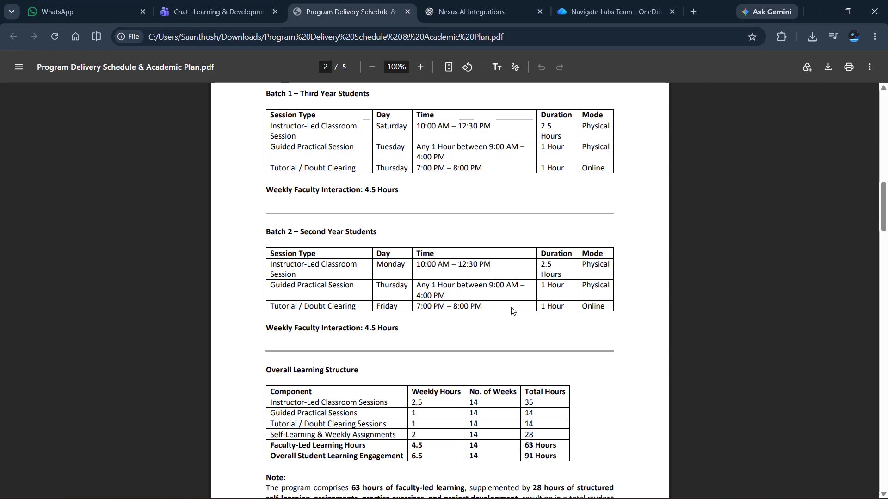
{"action": "key", "text": "alt+Tab"}
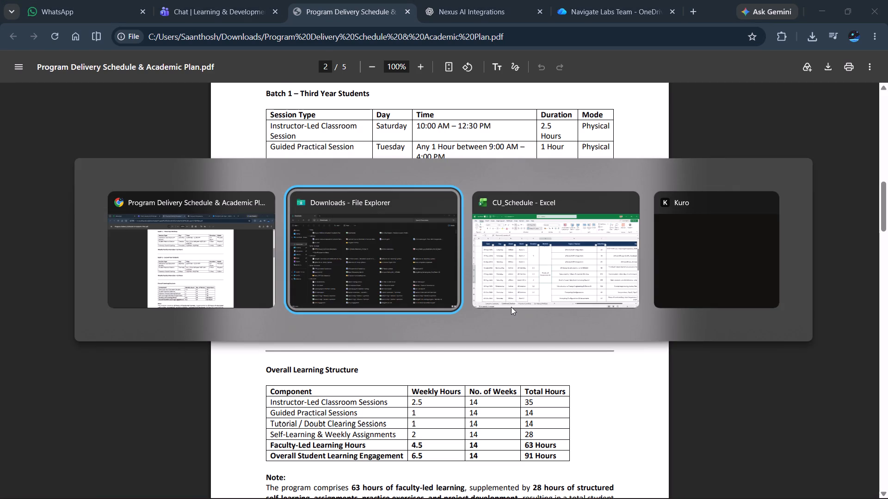
{"action": "key", "text": "alt+Tab"}
{"action": "scroll", "coordinate": [311, 244], "scroll_direction": "up", "scroll_amount": 9}
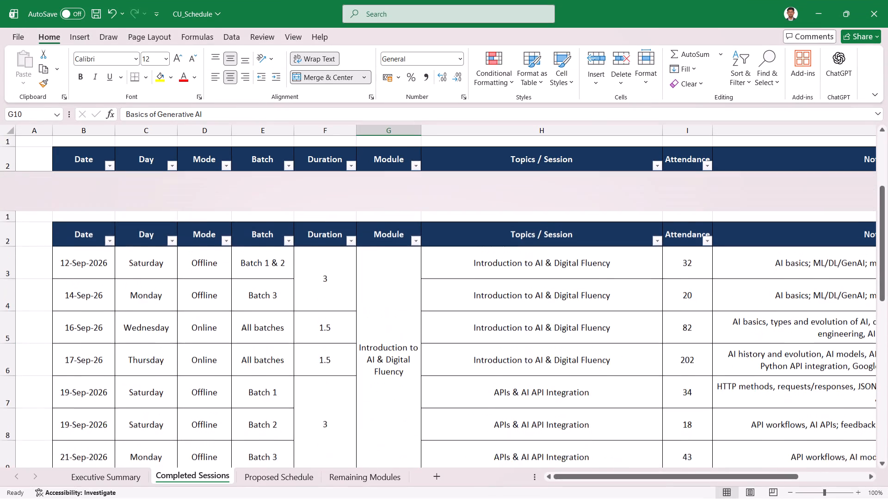
{"action": "left_click", "coordinate": [277, 130]}
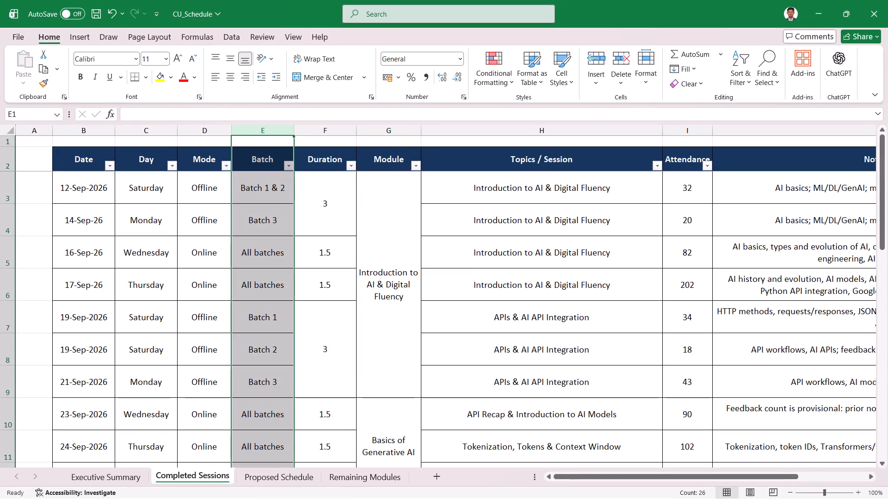
{"action": "left_click", "coordinate": [200, 134]}
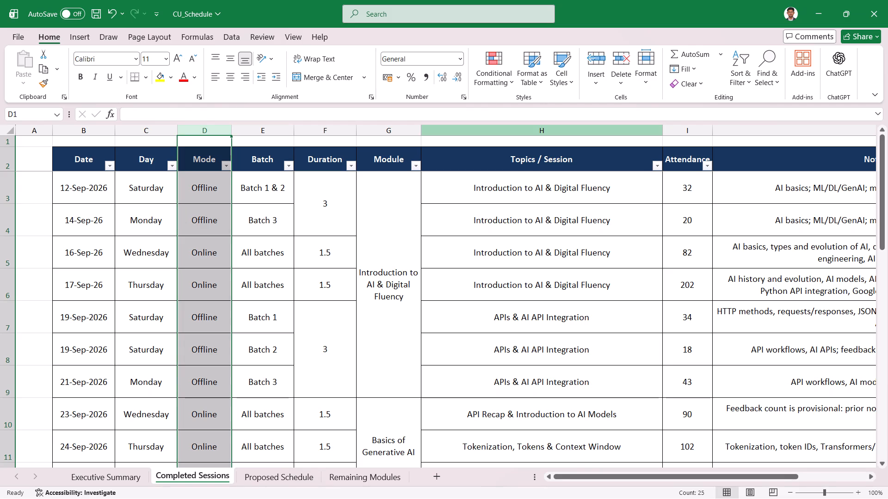
{"action": "left_click", "coordinate": [587, 56]}
{"action": "left_click", "coordinate": [202, 152]}
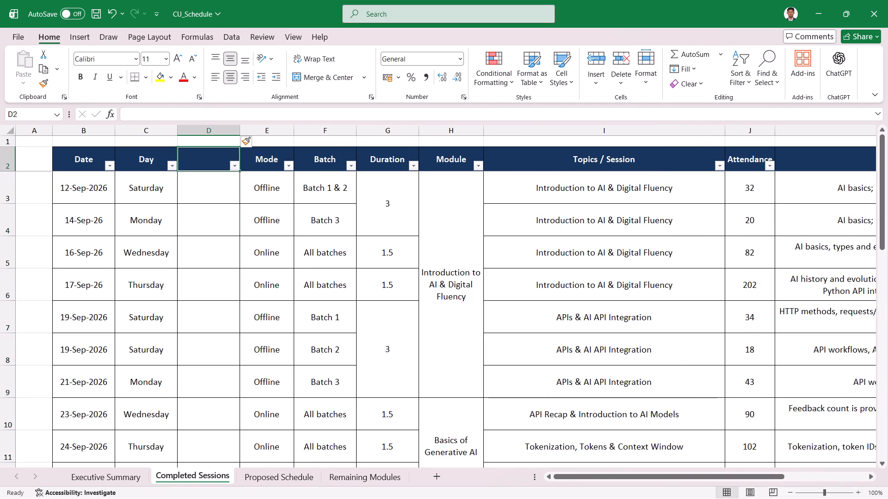
{"action": "type", "text": "Week"}
{"action": "key", "text": "Return"}
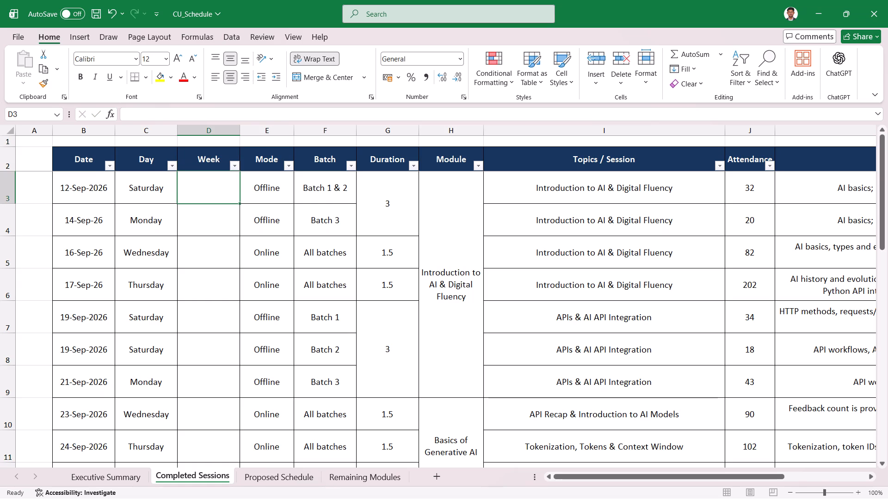
Merge and center the Week cells for the 12-Sep to 17-Sep sessions and label them "Week 1".
{"action": "left_click_drag", "start_coordinate": [202, 195], "coordinate": [197, 275]}
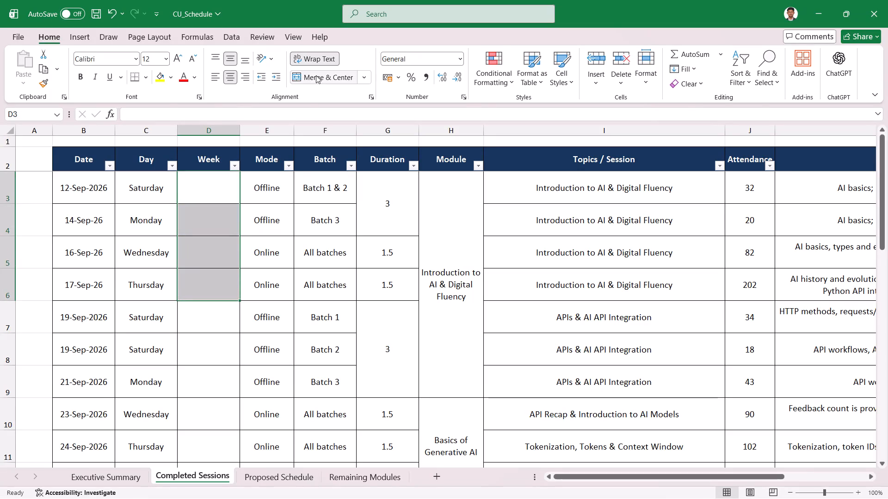
{"action": "left_click", "coordinate": [316, 75]}
{"action": "left_click", "coordinate": [206, 248]}
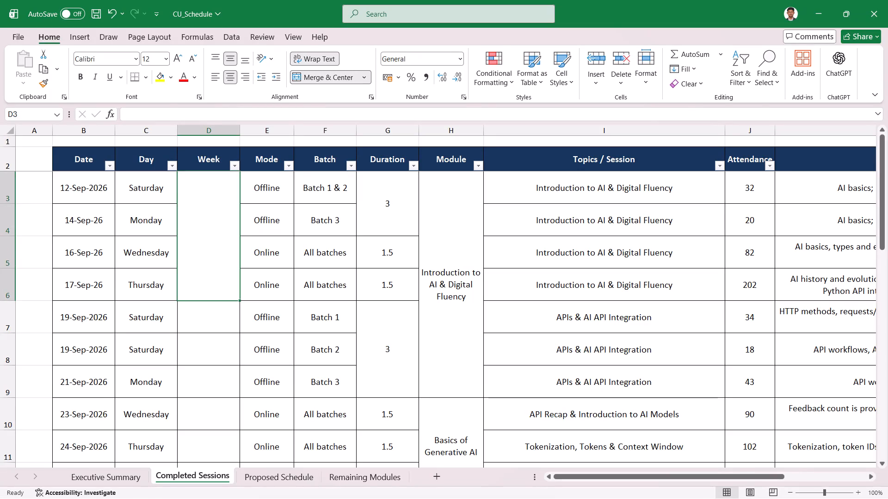
{"action": "type", "text": "Week 1"}
{"action": "key", "text": "Return"}
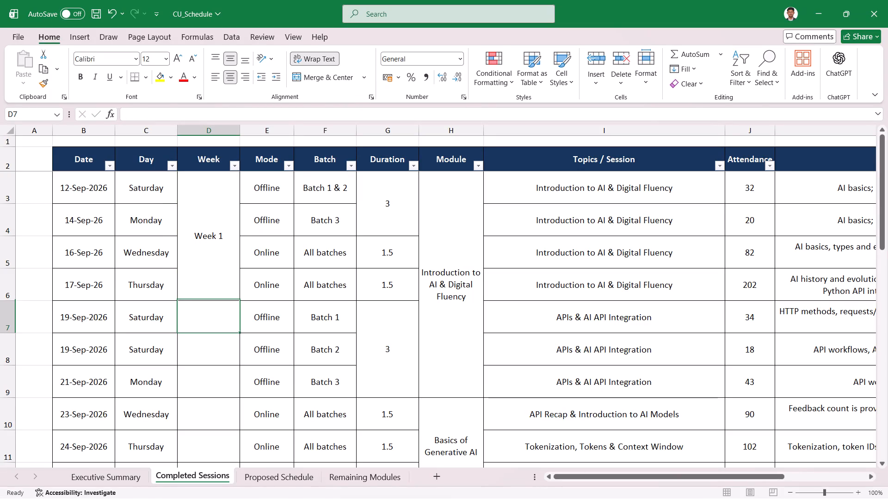
Delete the entire row of the 19-Sep-2026 Batch 2 session on APIs & AI API Integration.
{"action": "scroll", "coordinate": [220, 309], "scroll_direction": "down", "scroll_amount": 1}
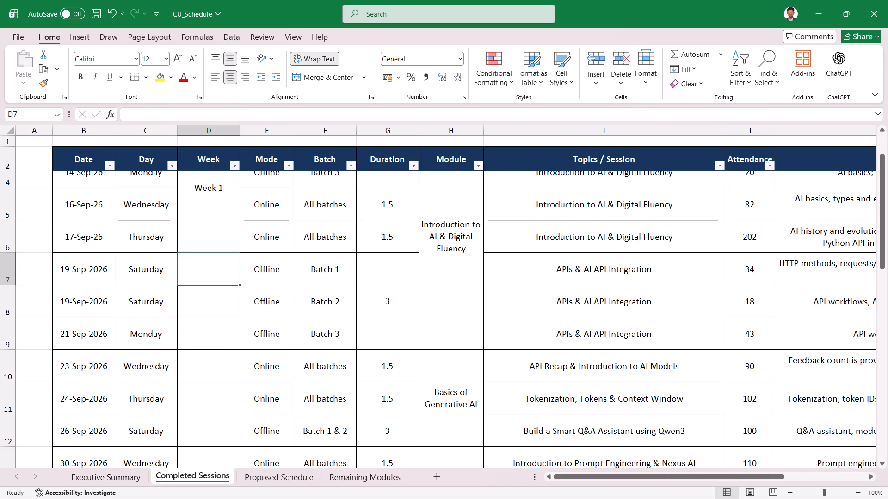
{"action": "left_click", "coordinate": [375, 310]}
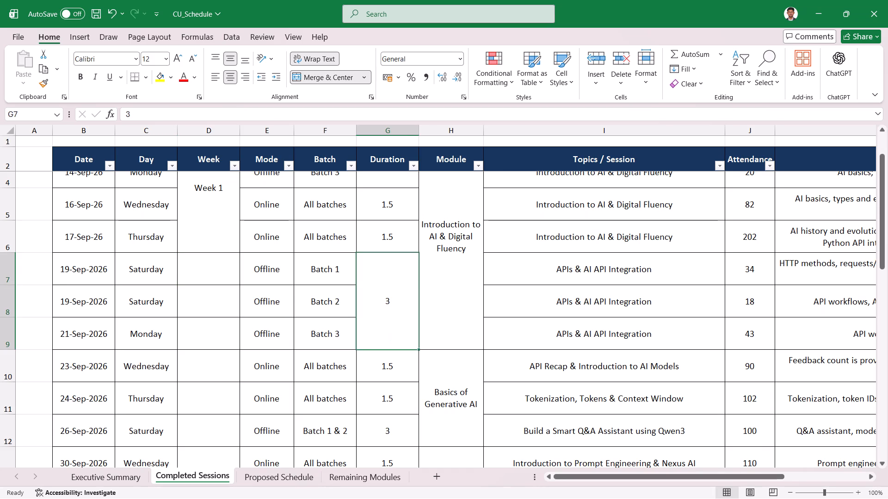
{"action": "key", "text": "alt+Tab"}
{"action": "key", "text": "alt+Tab"}
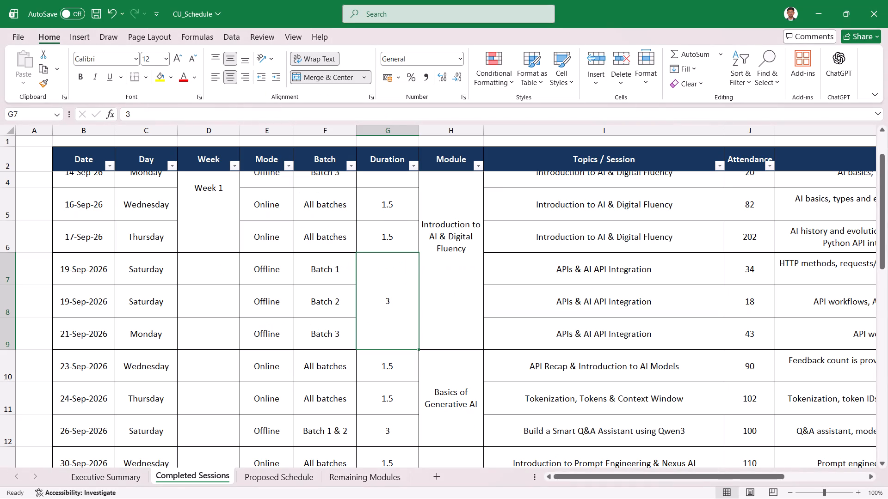
{"action": "left_click_drag", "start_coordinate": [234, 277], "coordinate": [233, 301]}
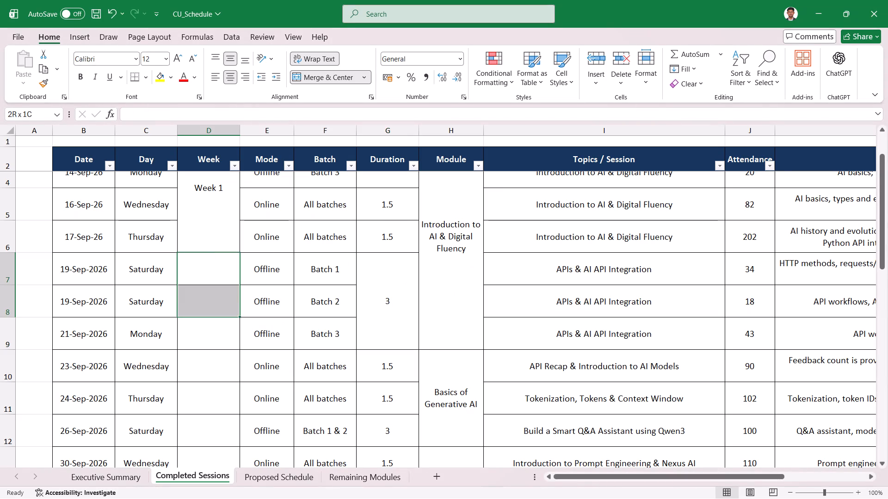
{"action": "left_click_drag", "start_coordinate": [233, 301], "coordinate": [233, 301]}
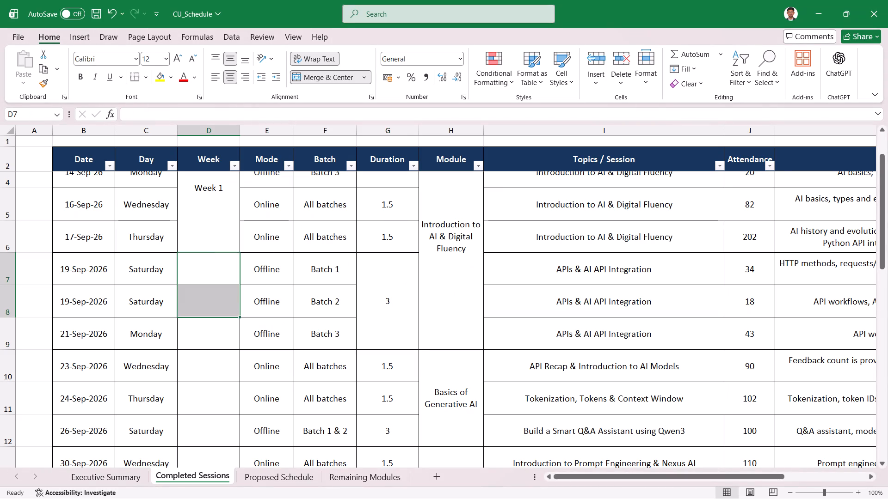
{"action": "left_click", "coordinate": [279, 300]}
{"action": "left_click", "coordinate": [202, 294]}
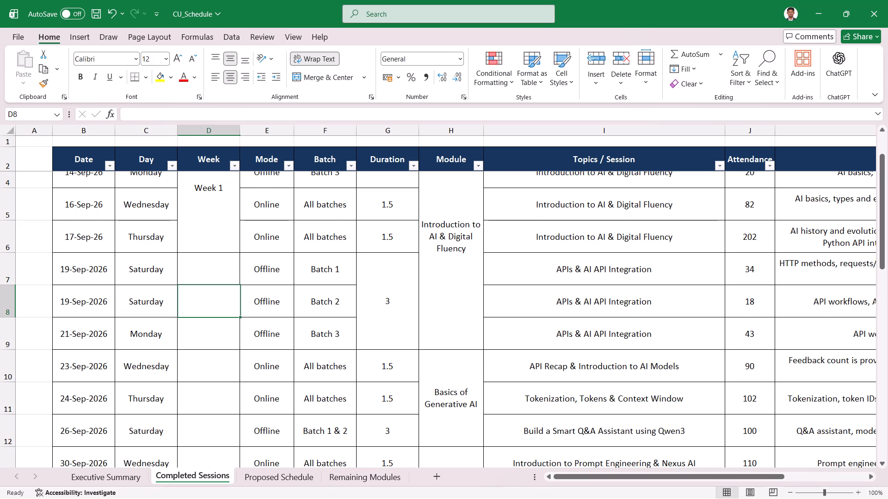
{"action": "left_click", "coordinate": [9, 296]}
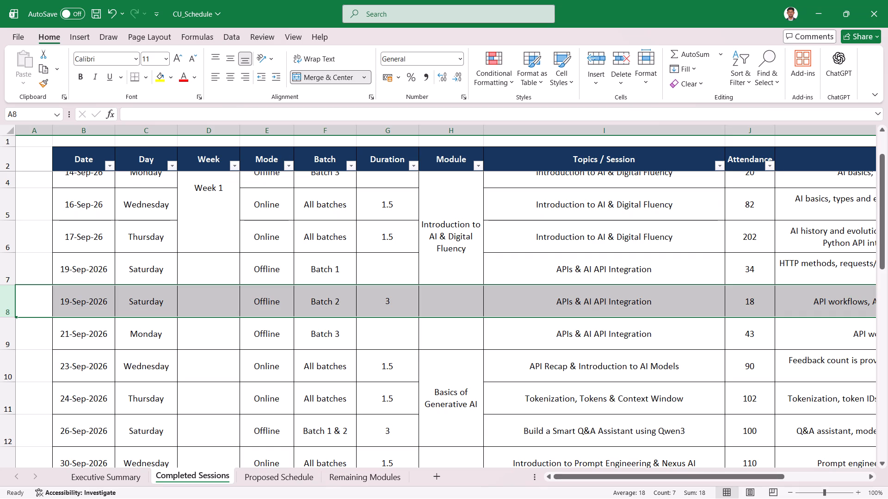
{"action": "scroll", "coordinate": [418, 260], "scroll_direction": "left", "scroll_amount": 5}
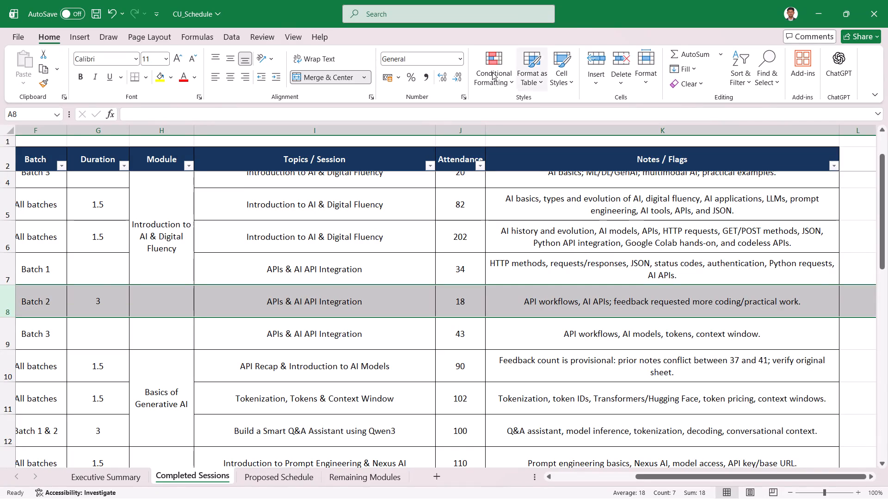
{"action": "left_click", "coordinate": [620, 54]}
{"action": "scroll", "coordinate": [353, 295], "scroll_direction": "right", "scroll_amount": 2}
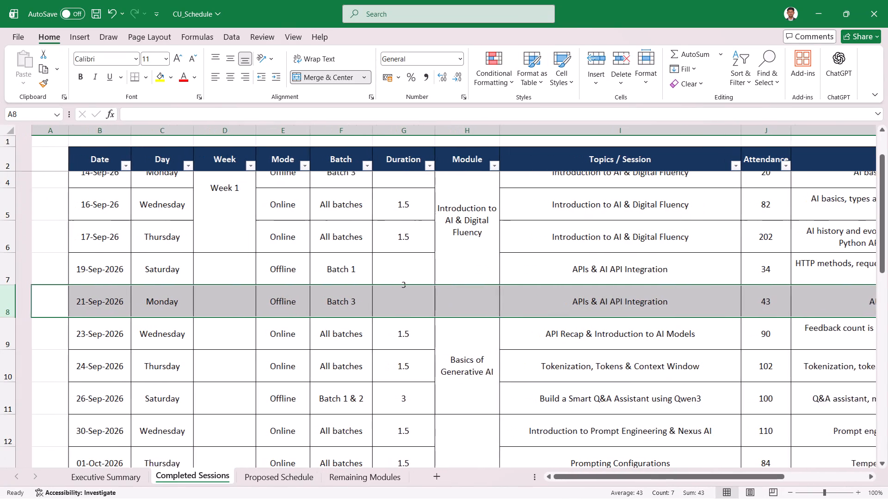
{"action": "left_click", "coordinate": [395, 276]}
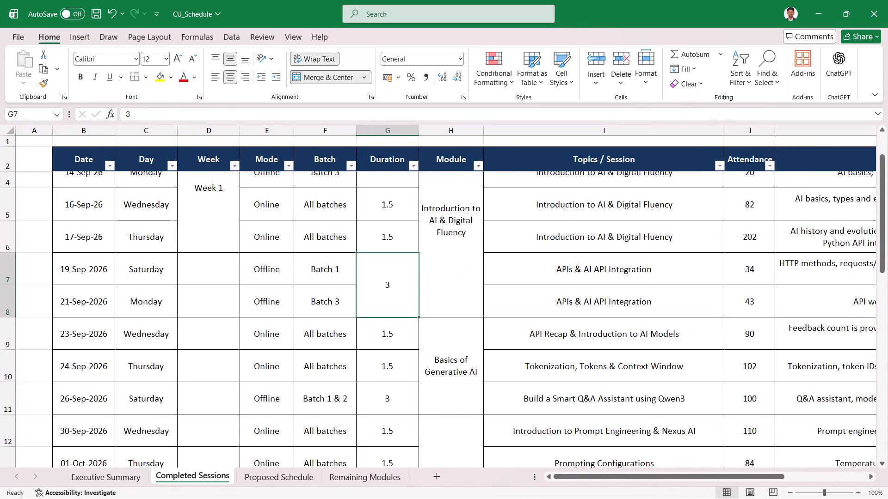
Change the batch of the 19-Sep-2026 Saturday session to "Batch 1 & 2".
{"action": "double_click", "coordinate": [339, 271]}
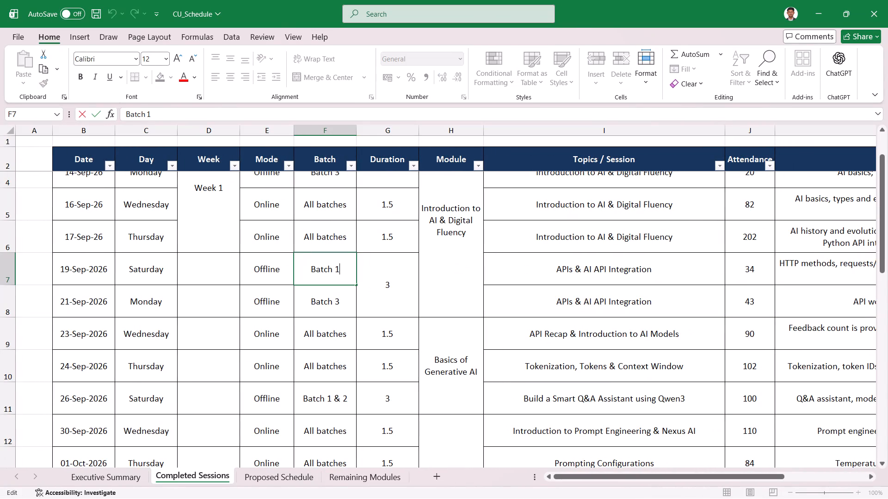
{"action": "key", "text": "space"}
{"action": "type", "text": "&"}
{"action": "key", "text": "Return"}
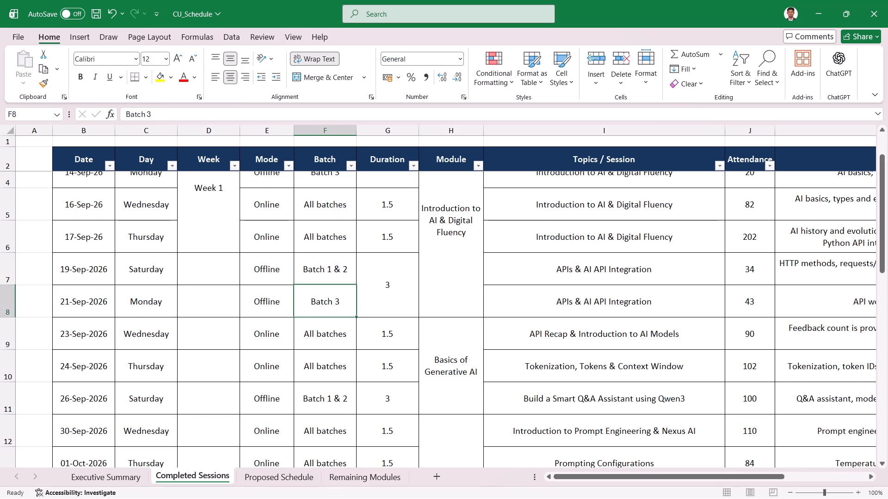
Merge and center the Week cells for the 19-Sep to 24-Sep-2026 sessions and label them "Week 2".
{"action": "left_click", "coordinate": [215, 260]}
{"action": "left_click_drag", "start_coordinate": [214, 265], "coordinate": [196, 363]}
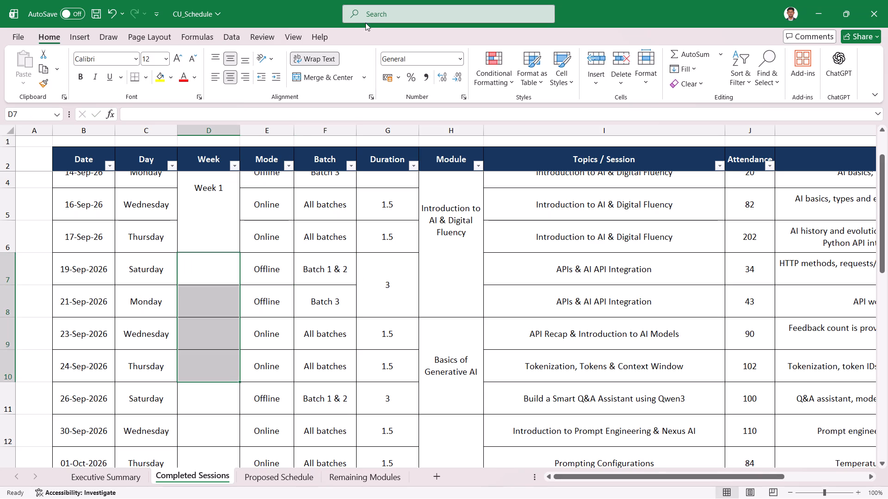
{"action": "left_click", "coordinate": [329, 75]}
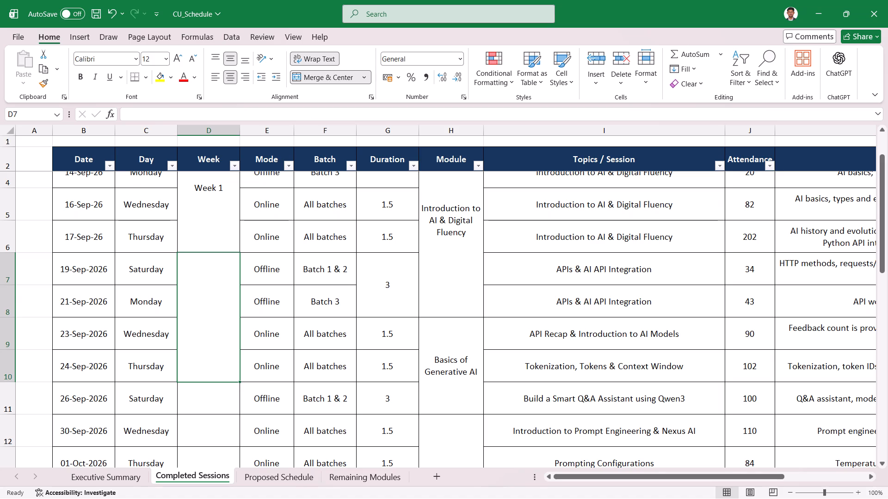
{"action": "type", "text": "We"}
{"action": "type", "text": "ek 2"}
{"action": "key", "text": "Return"}
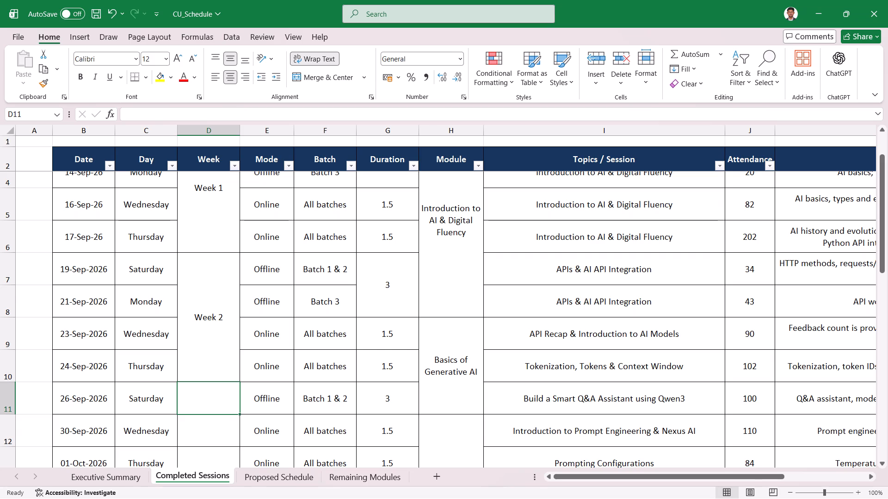
Merge and center the Week cells for the 26-Sep to 01-Oct-2026 sessions and label them "Week 3".
{"action": "scroll", "coordinate": [304, 333], "scroll_direction": "down", "scroll_amount": 2}
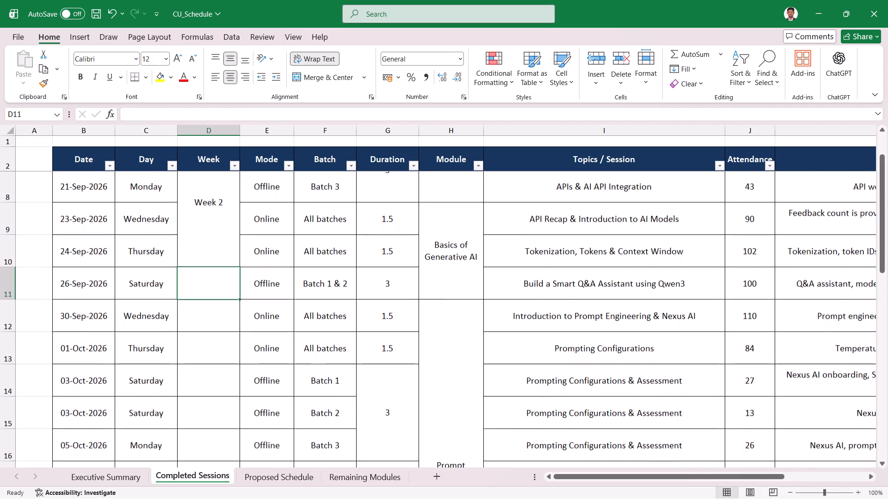
{"action": "left_click_drag", "start_coordinate": [208, 285], "coordinate": [196, 371]}
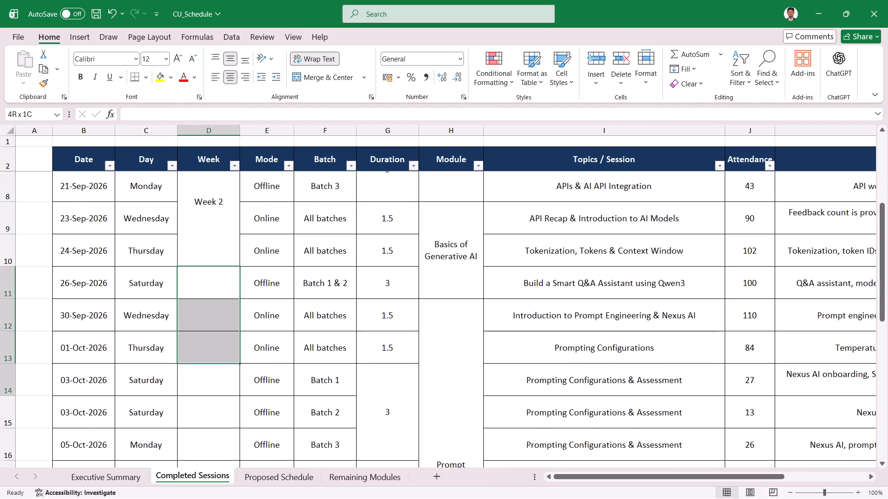
{"action": "left_click_drag", "start_coordinate": [196, 371], "coordinate": [205, 345]}
{"action": "left_click", "coordinate": [327, 73]}
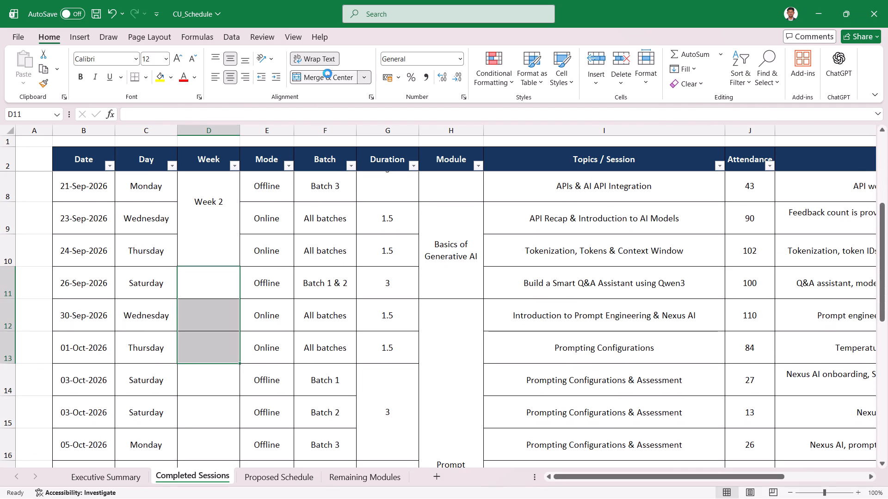
{"action": "type", "text": "Week 3"}
{"action": "key", "text": "Return"}
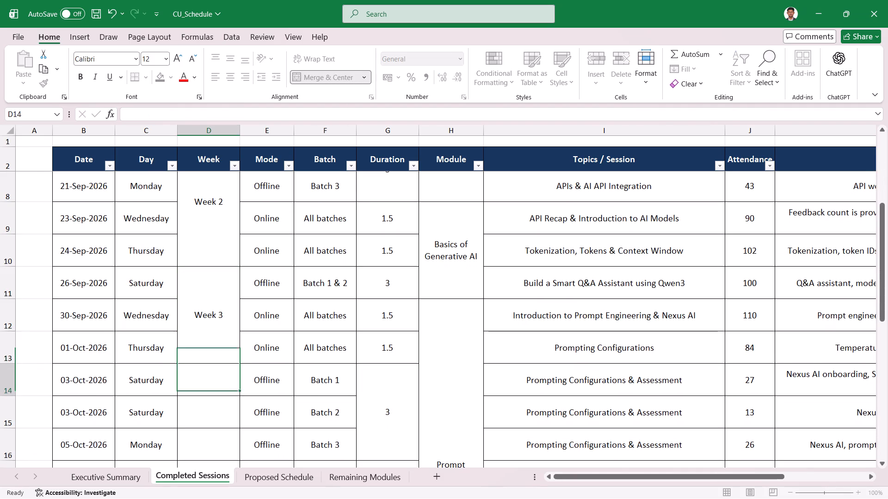
Delete the entire row of the 03-Oct-2026 Batch 2 session on Prompting Configurations & Assessment.
{"action": "scroll", "coordinate": [214, 256], "scroll_direction": "down", "scroll_amount": 2}
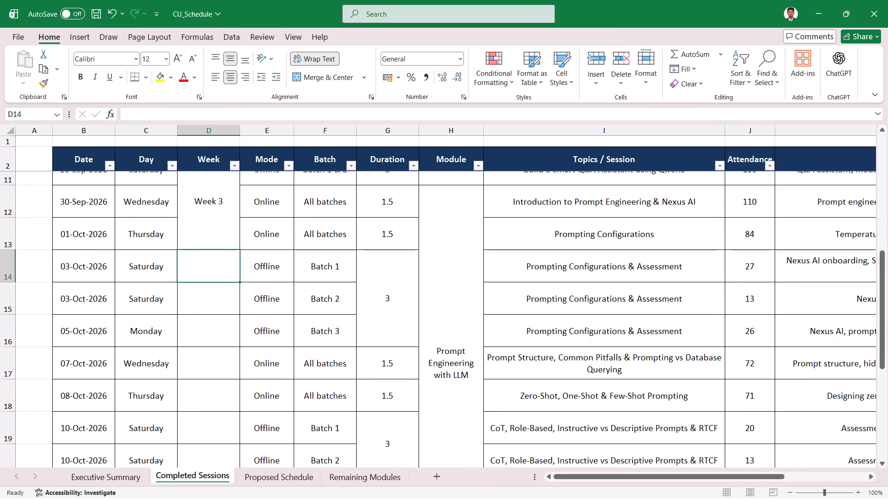
{"action": "left_click", "coordinate": [0, 304]}
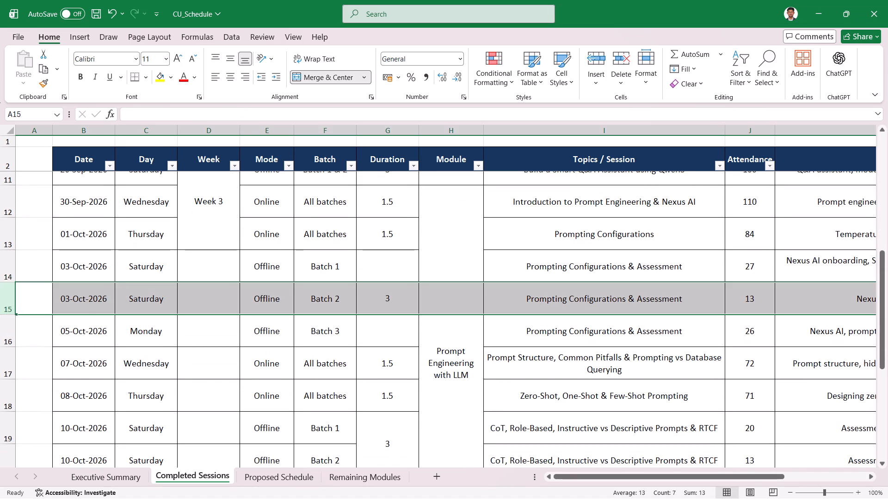
{"action": "scroll", "coordinate": [584, 229], "scroll_direction": "left", "scroll_amount": 1}
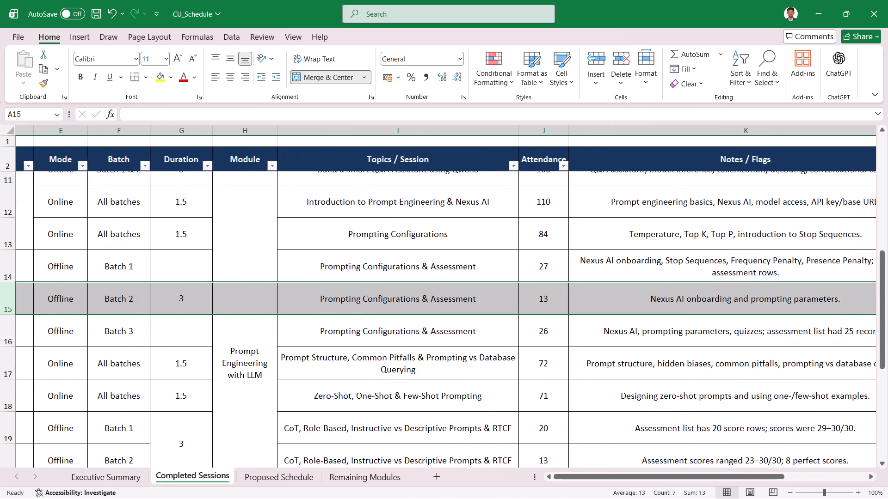
{"action": "scroll", "coordinate": [584, 229], "scroll_direction": "left", "scroll_amount": 1}
{"action": "left_click", "coordinate": [628, 59]}
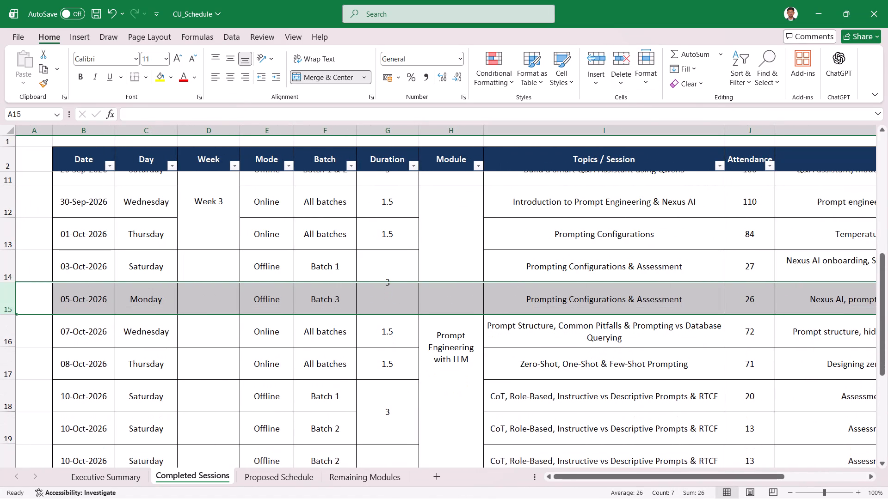
Change the batch of the 03-Oct-2026 Saturday session to "Batch 1 & 2".
{"action": "double_click", "coordinate": [346, 259]}
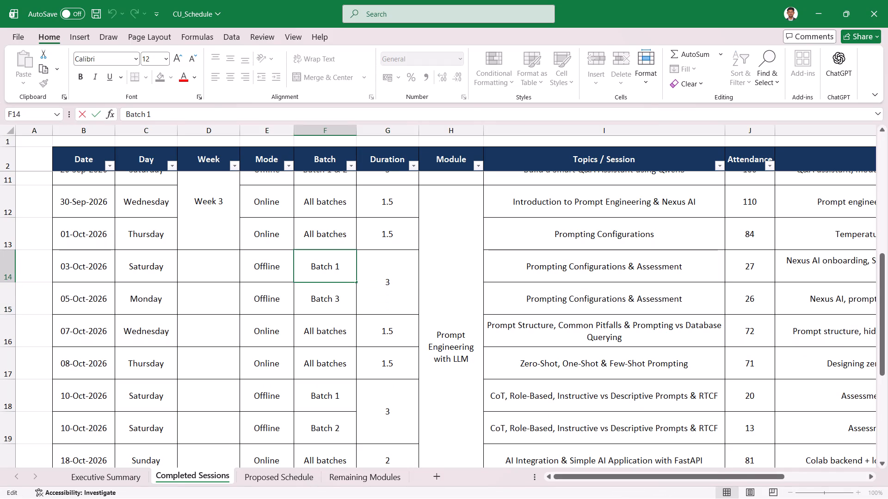
{"action": "key", "text": "space"}
{"action": "type", "text": "&"}
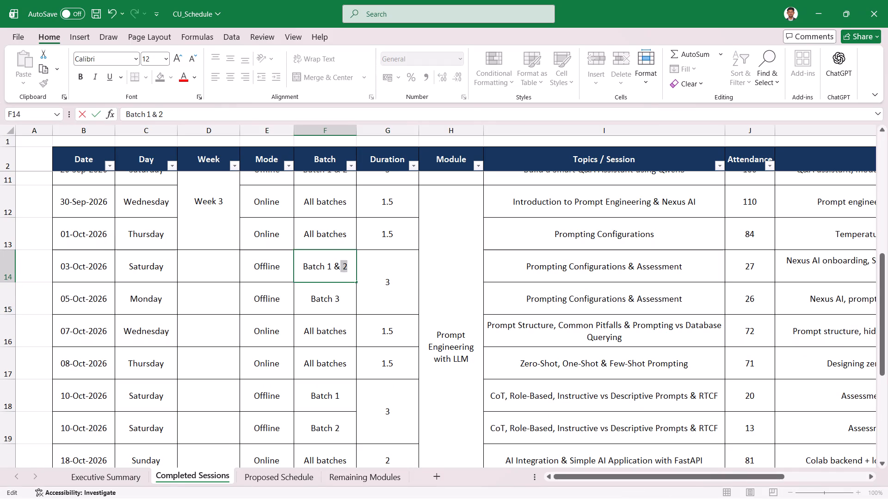
{"action": "key", "text": "space"}
{"action": "type", "text": "3"}
{"action": "key", "text": "Return"}
{"action": "key", "text": "Up"}
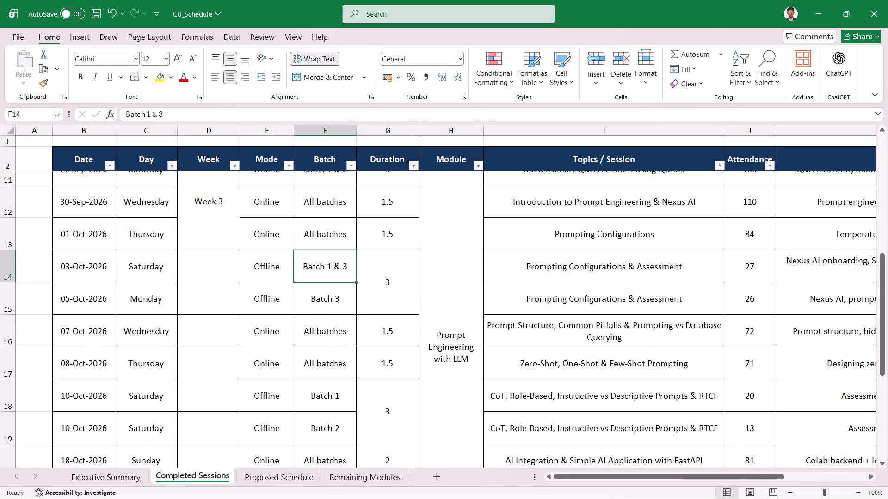
{"action": "double_click", "coordinate": [346, 260]}
{"action": "key", "text": "BackSpace"}
{"action": "key", "text": "2"}
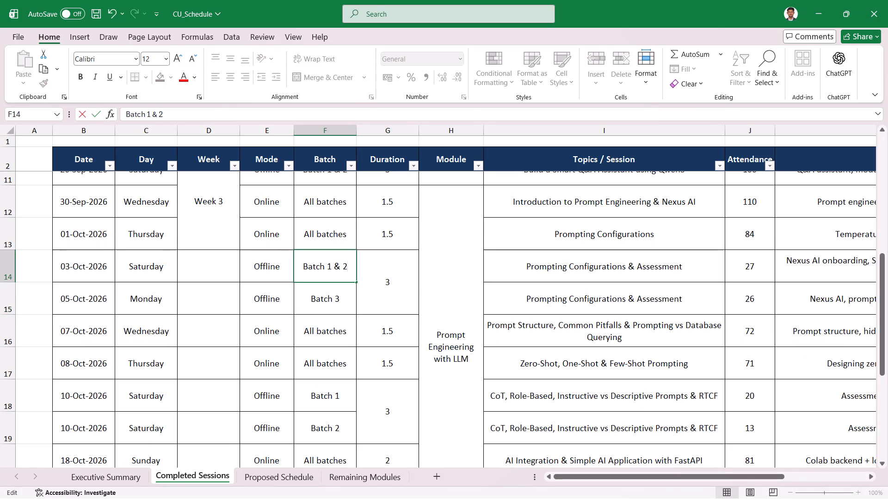
{"action": "key", "text": "Return"}
Merge and center the Week cells for the 03-Oct to 08-Oct-2026 sessions and label them "Week 4".
{"action": "left_click_drag", "start_coordinate": [199, 279], "coordinate": [201, 291]}
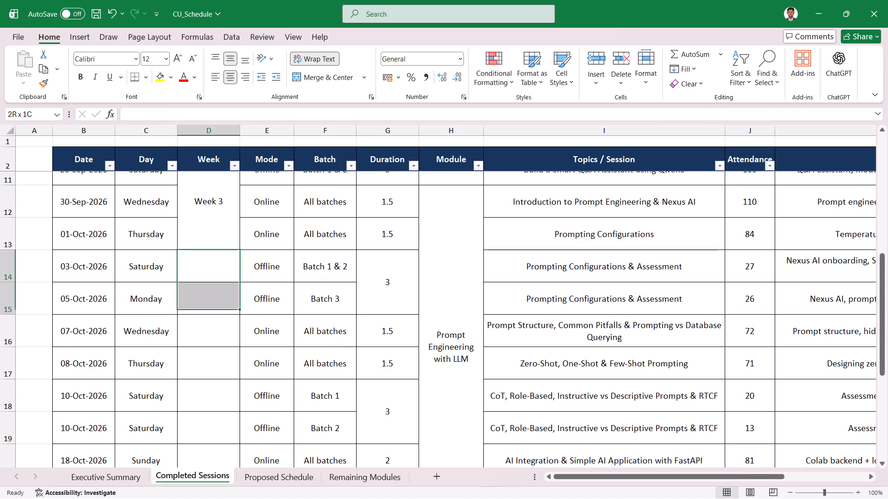
{"action": "left_click_drag", "start_coordinate": [201, 291], "coordinate": [202, 302]}
{"action": "left_click_drag", "start_coordinate": [227, 256], "coordinate": [217, 280]}
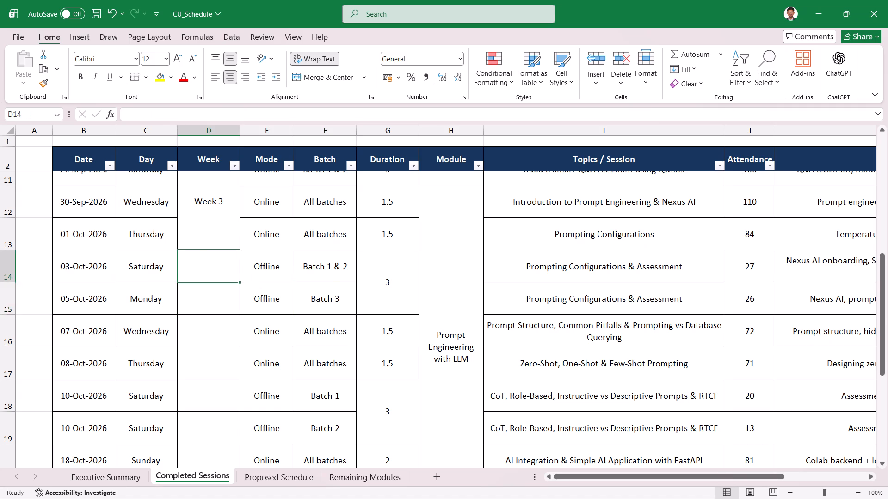
{"action": "left_click_drag", "start_coordinate": [217, 280], "coordinate": [209, 359]}
{"action": "left_click", "coordinate": [323, 75]}
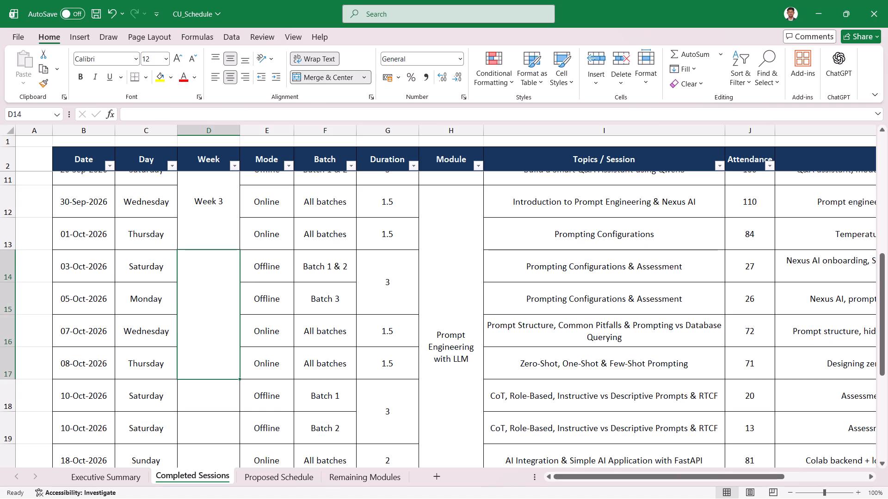
{"action": "type", "text": "Week 4"}
{"action": "key", "text": "Return"}
Delete the entire row of the 10-Oct-2026 Batch 2 session on CoT, Role-Based, Instructive vs Descriptive Prompts & RTCF.
{"action": "scroll", "coordinate": [216, 306], "scroll_direction": "down", "scroll_amount": 3}
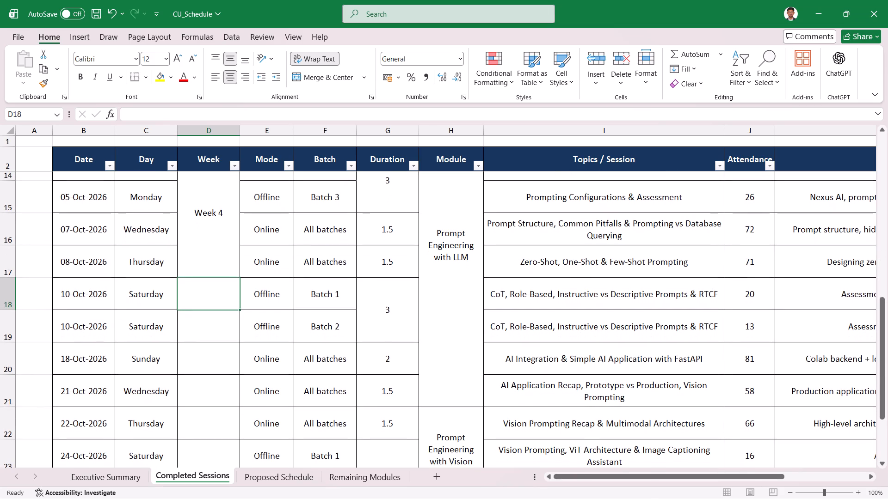
{"action": "left_click", "coordinate": [206, 295]}
{"action": "left_click", "coordinate": [206, 295]}
{"action": "left_click", "coordinate": [11, 323]}
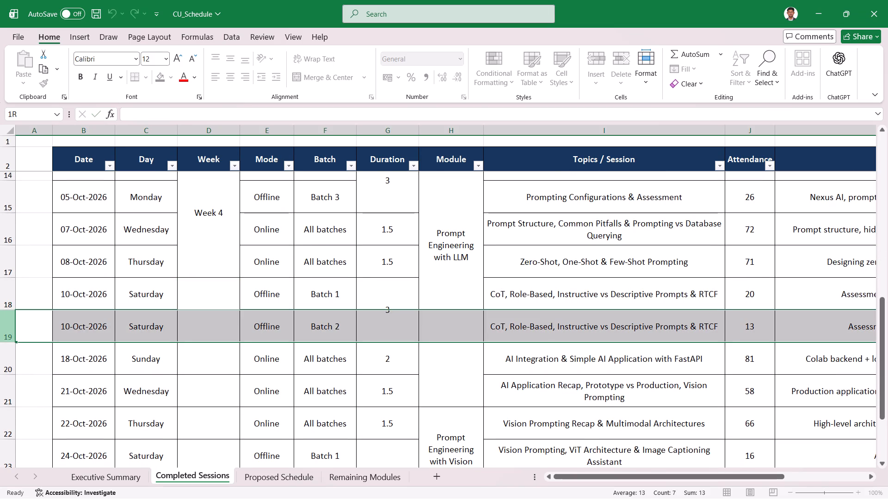
{"action": "left_click", "coordinate": [623, 59]}
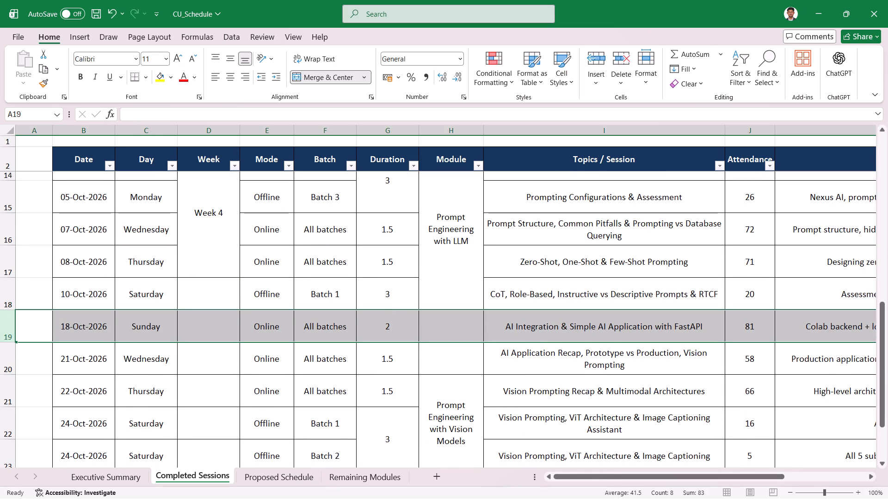
Change the batch of the 10-Oct-2026 Saturday session to "Batch 1 & 2".
{"action": "left_click", "coordinate": [225, 293]}
{"action": "left_click", "coordinate": [225, 293]}
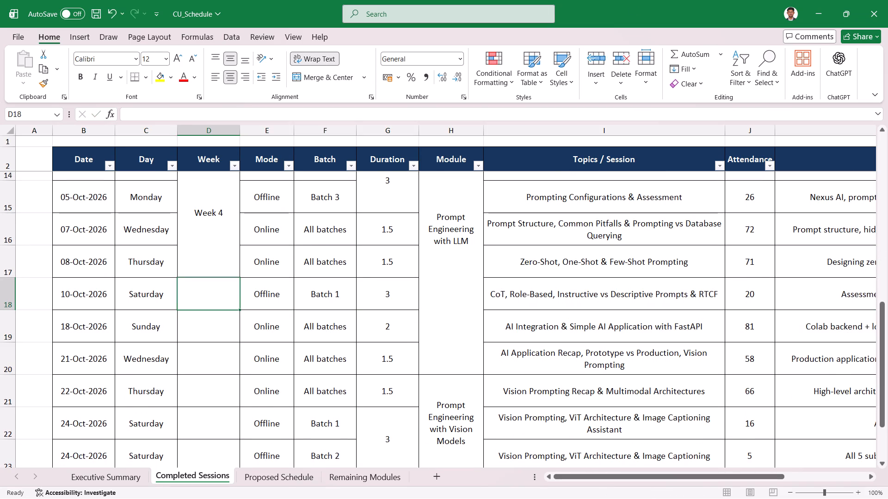
{"action": "double_click", "coordinate": [339, 285]}
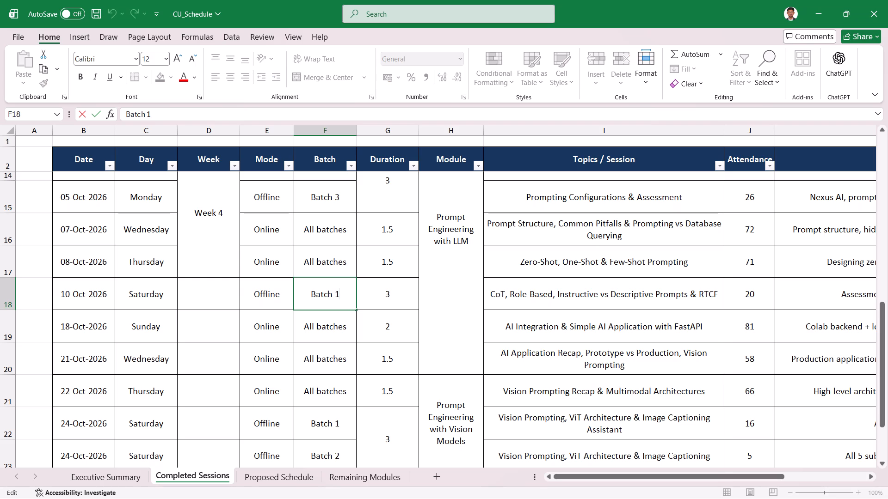
{"action": "key", "text": "space"}
{"action": "key", "text": "Return"}
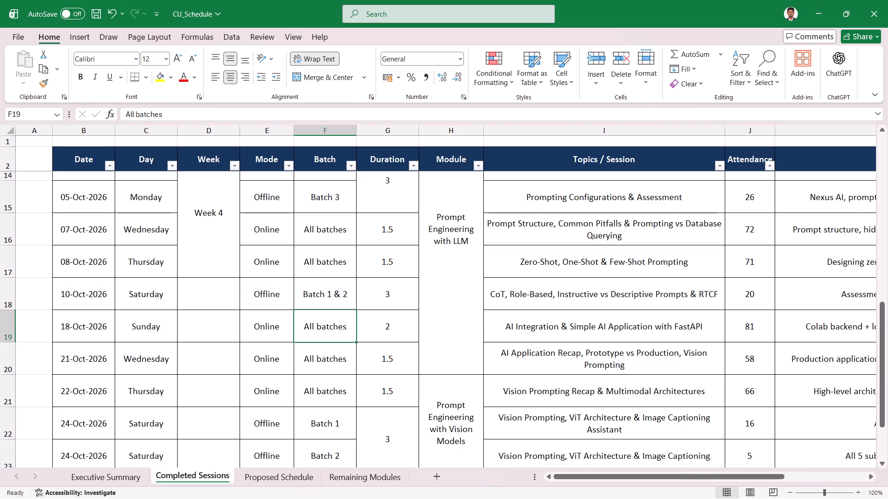
Merge and center the Week cells for the 10-Oct to 22-Oct-2026 sessions and label them "Week 5".
{"action": "left_click_drag", "start_coordinate": [210, 288], "coordinate": [209, 328]}
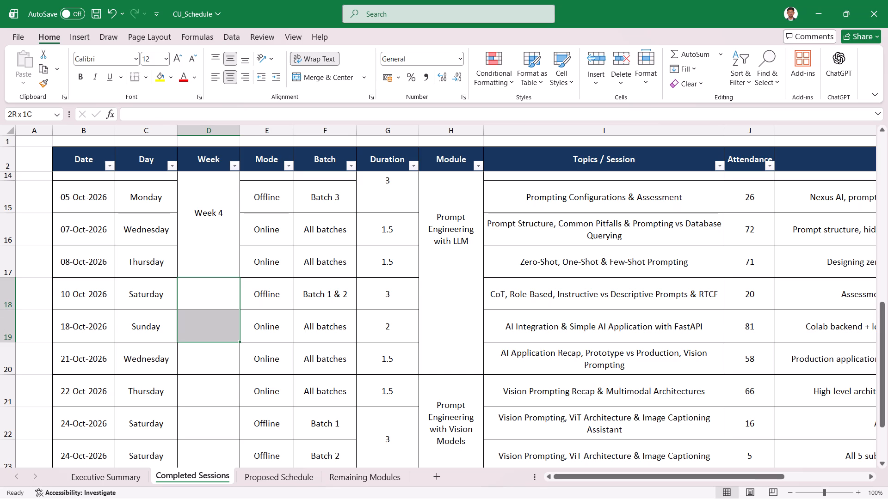
{"action": "left_click_drag", "start_coordinate": [209, 328], "coordinate": [209, 345]}
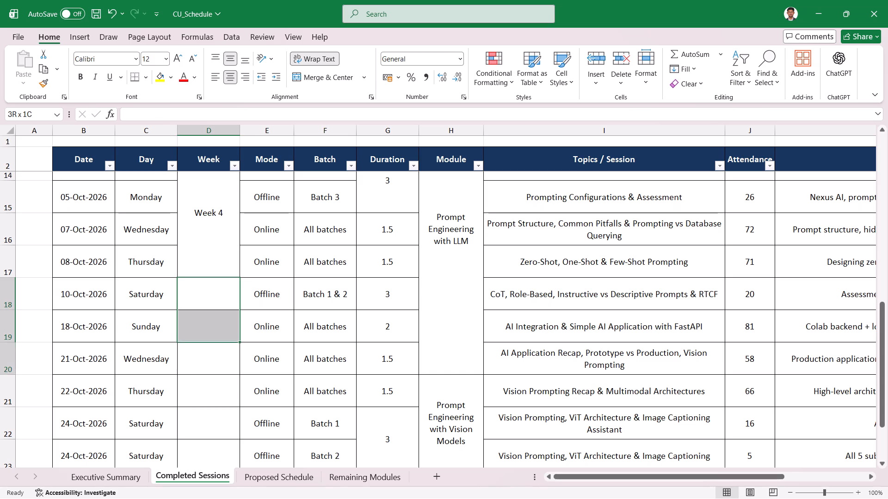
{"action": "left_click_drag", "start_coordinate": [209, 345], "coordinate": [205, 384]}
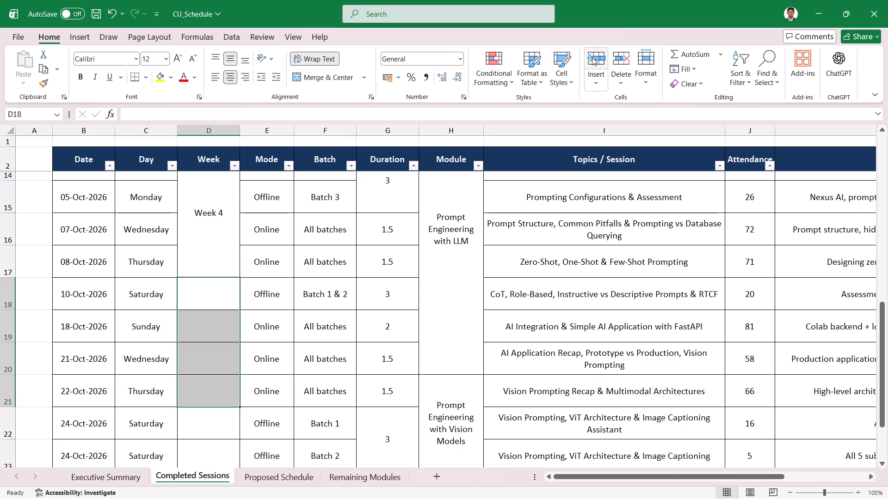
{"action": "left_click", "coordinate": [336, 78]}
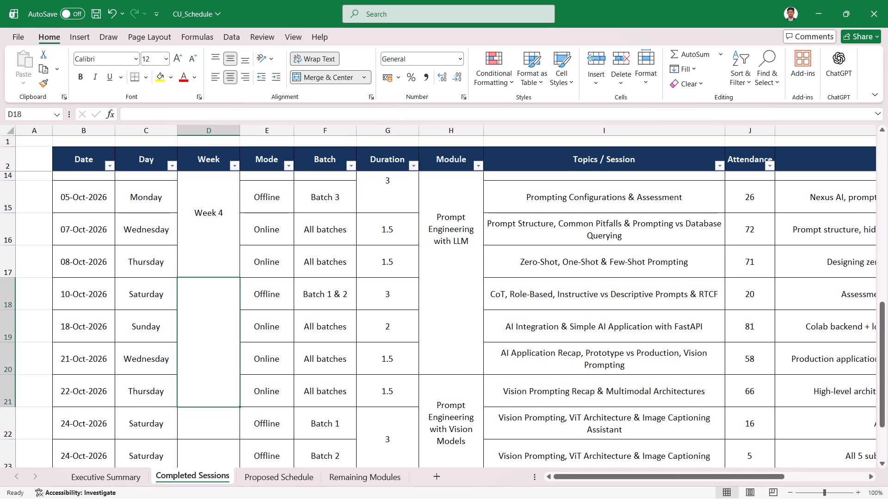
{"action": "type", "text": "Week"}
{"action": "key", "text": "space"}
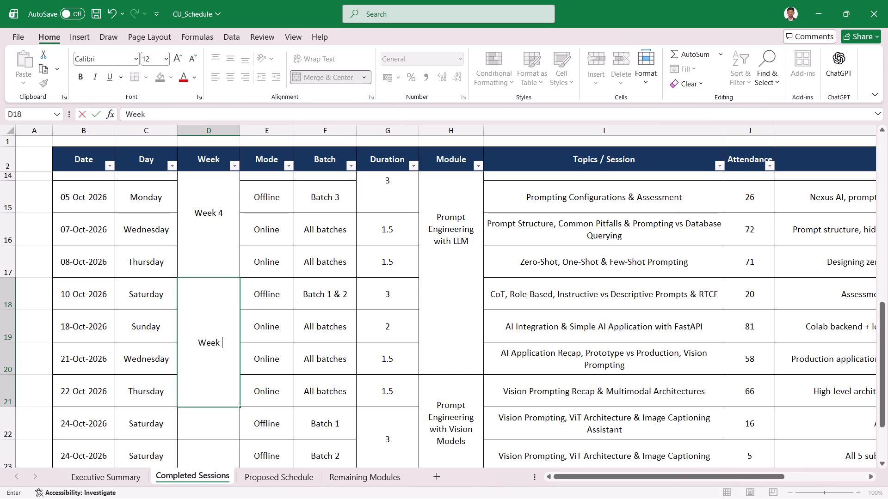
{"action": "key", "text": "5"}
{"action": "key", "text": "Return"}
Change the batch of the 24-Oct-2026 Batch 1 session to "Batch 1 & 2".
{"action": "scroll", "coordinate": [232, 350], "scroll_direction": "down", "scroll_amount": 2}
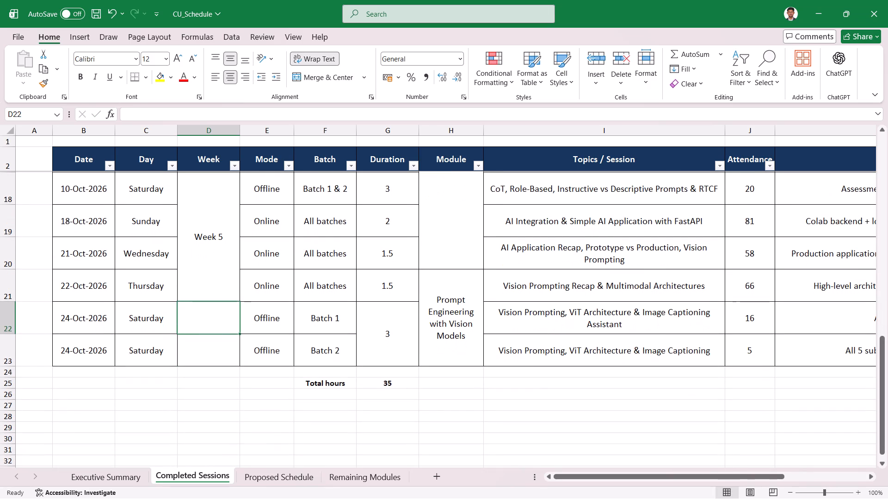
{"action": "left_click", "coordinate": [227, 320]}
{"action": "double_click", "coordinate": [346, 318]}
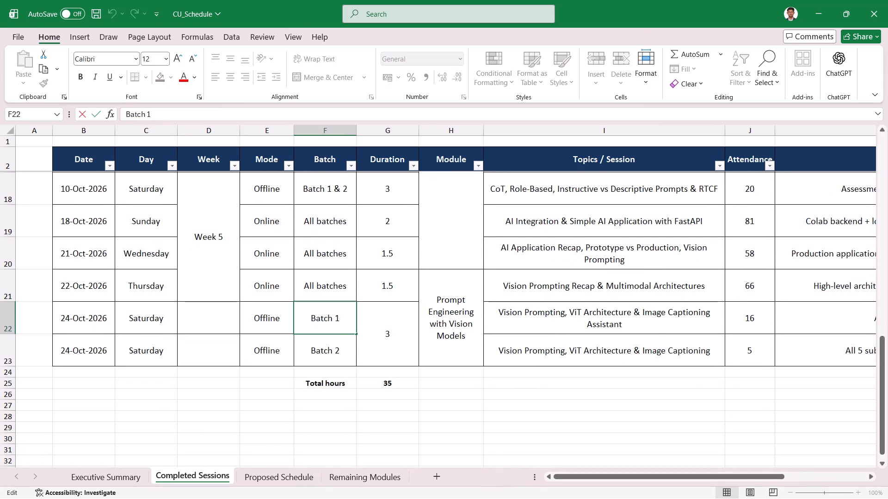
{"action": "key", "text": "space"}
{"action": "key", "text": "Return"}
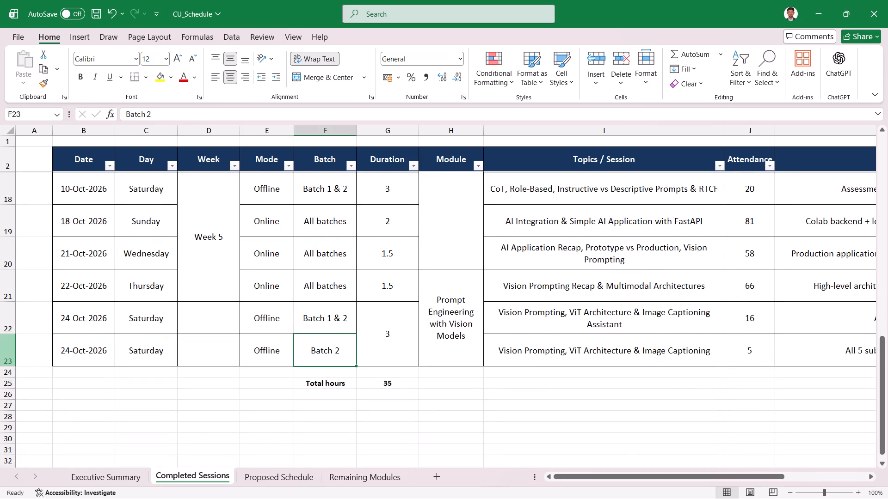
Delete the entire row of the 24-Oct-2026 Batch 2 session on Vision Prompting, ViT Architecture & Image Captioning.
{"action": "left_click", "coordinate": [9, 349]}
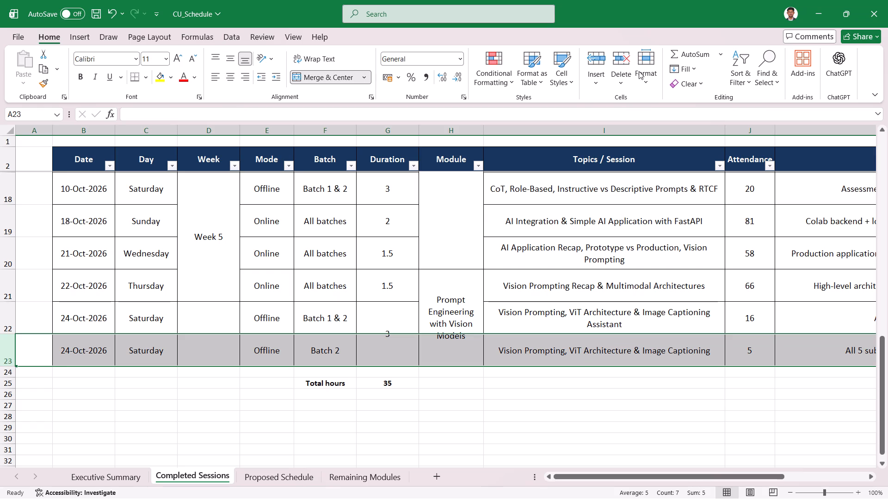
{"action": "left_click", "coordinate": [623, 52]}
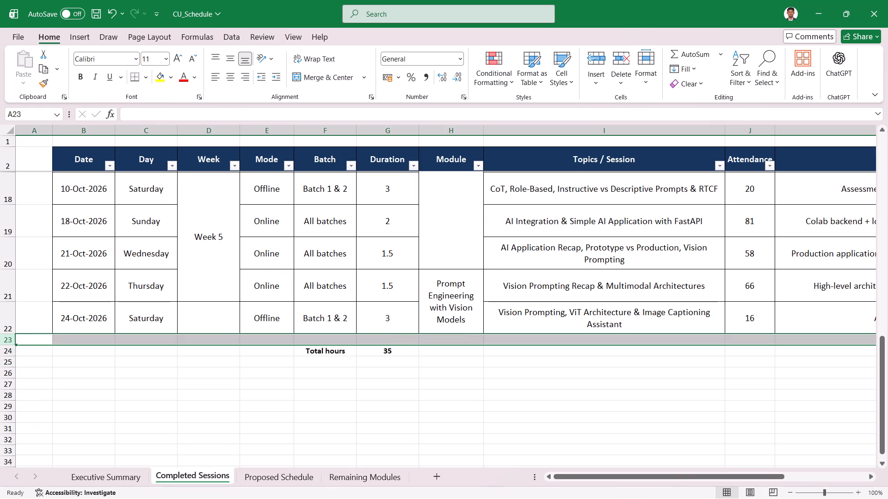
Label the Week cell of the 24-Oct-2026 session "Week 6".
{"action": "left_click", "coordinate": [199, 318]}
{"action": "type", "text": "Week"}
{"action": "key", "text": "space"}
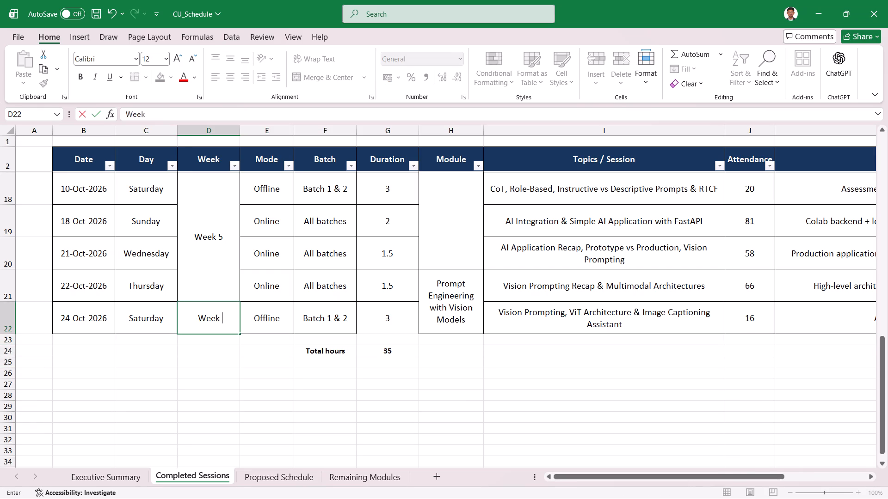
{"action": "key", "text": "6"}
{"action": "key", "text": "Return"}
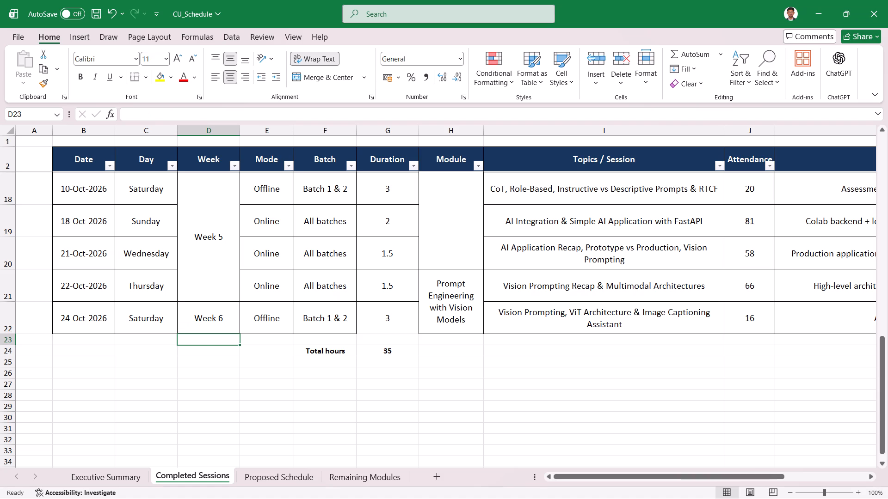
Apply all borders to the entire Completed Sessions table and save the workbook.
{"action": "left_click", "coordinate": [356, 320]}
{"action": "key", "text": "ctrl+a"}
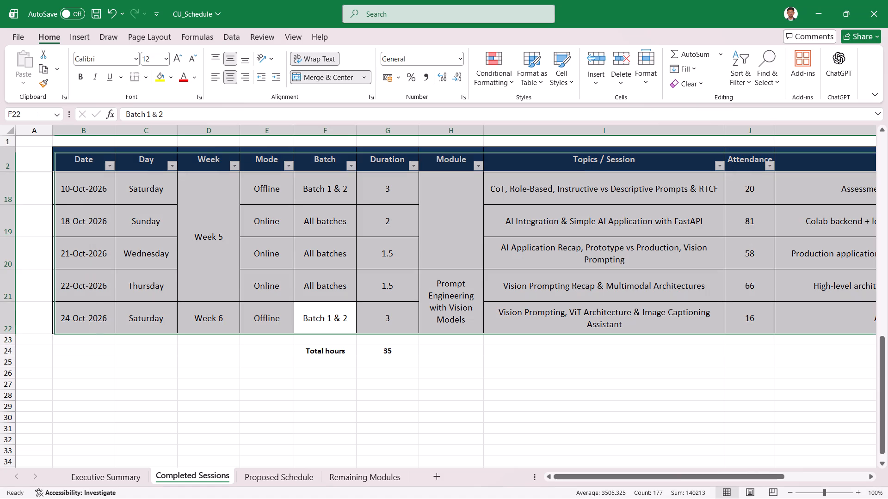
{"action": "left_click", "coordinate": [143, 75]}
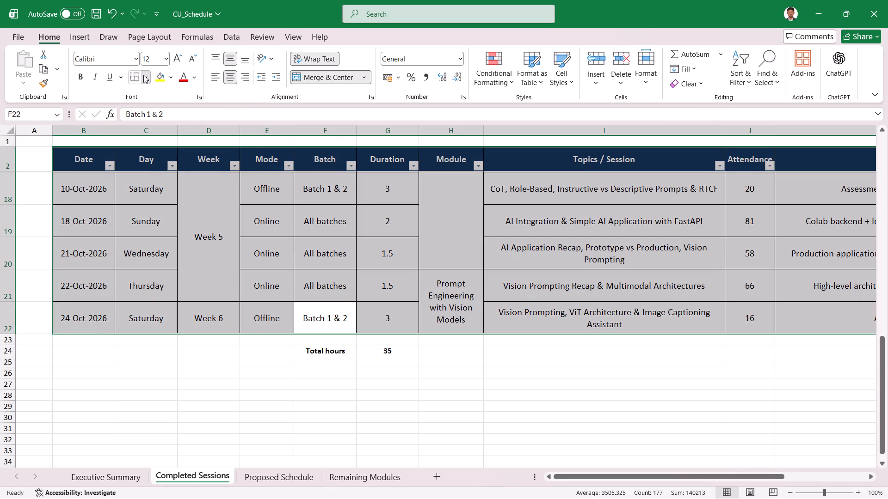
{"action": "left_click", "coordinate": [180, 192]}
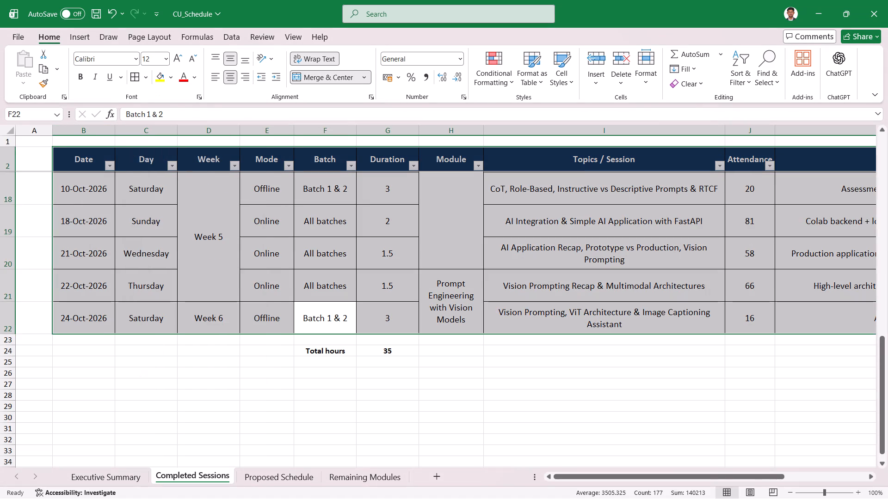
{"action": "left_click", "coordinate": [460, 316]}
{"action": "key", "text": "ctrl+s"}
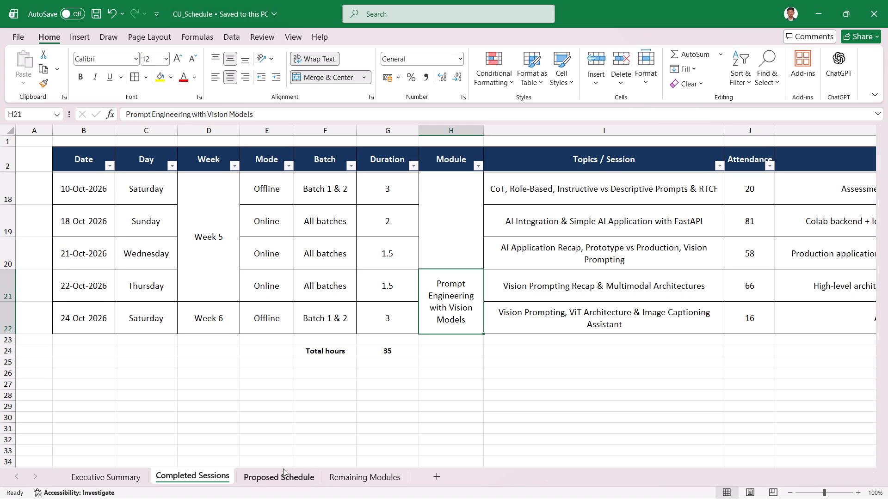
On the Proposed Schedule sheet, insert a column before Mode / Batch and give it the header "Week".
{"action": "left_click", "coordinate": [283, 469]}
{"action": "scroll", "coordinate": [327, 319], "scroll_direction": "up", "scroll_amount": 3}
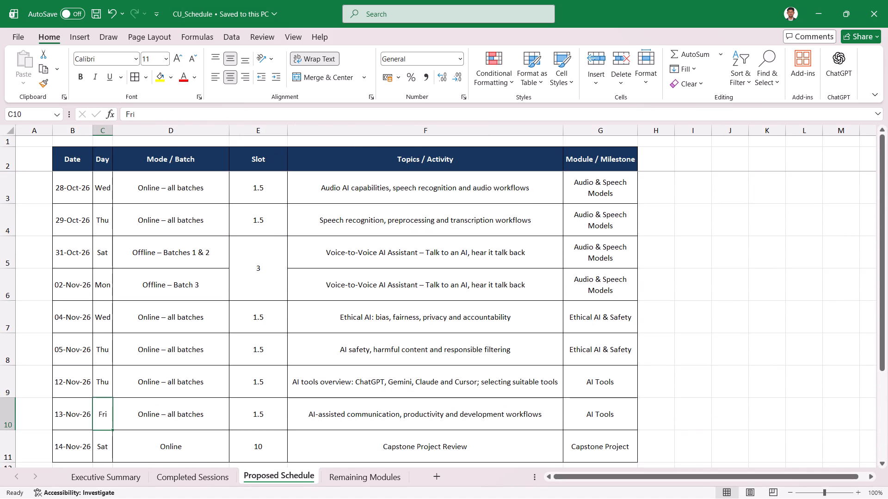
{"action": "left_click", "coordinate": [148, 126]}
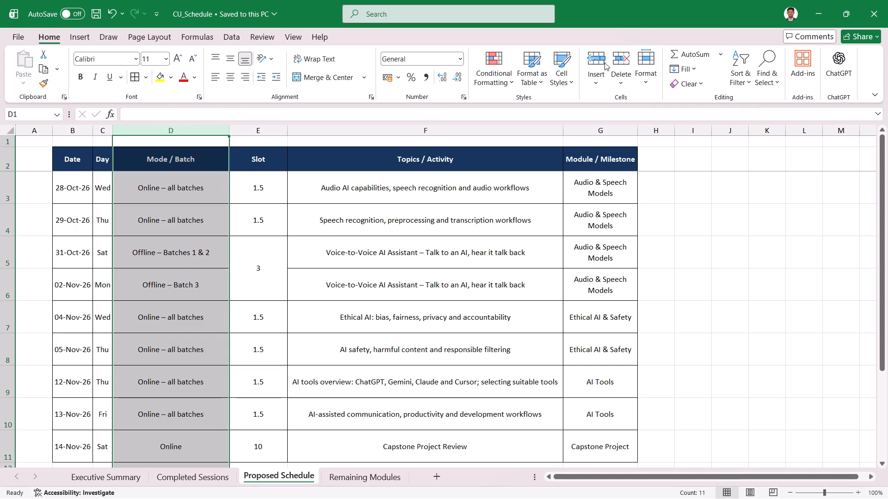
{"action": "left_click", "coordinate": [593, 61]}
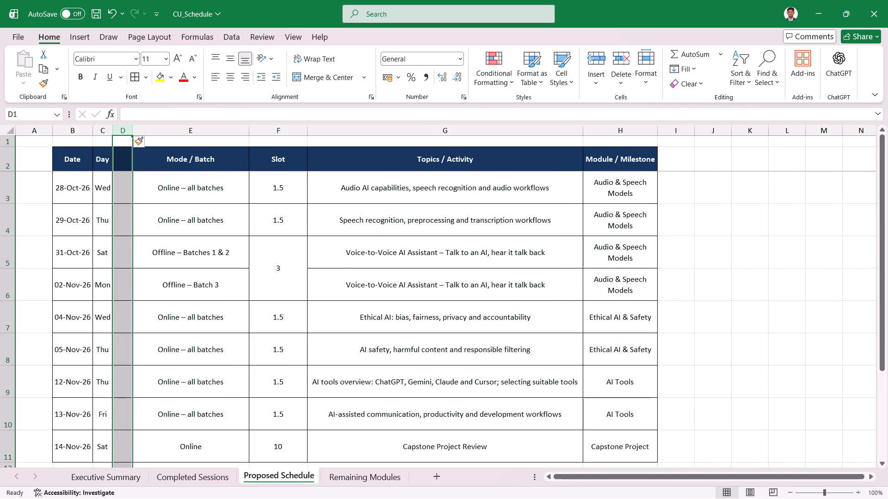
{"action": "left_click", "coordinate": [123, 185]}
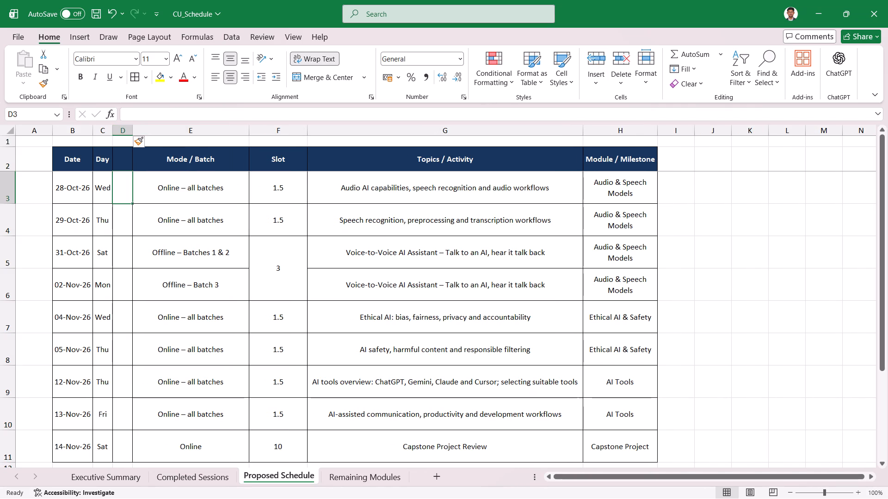
{"action": "left_click", "coordinate": [124, 162]}
{"action": "type", "text": "Week"}
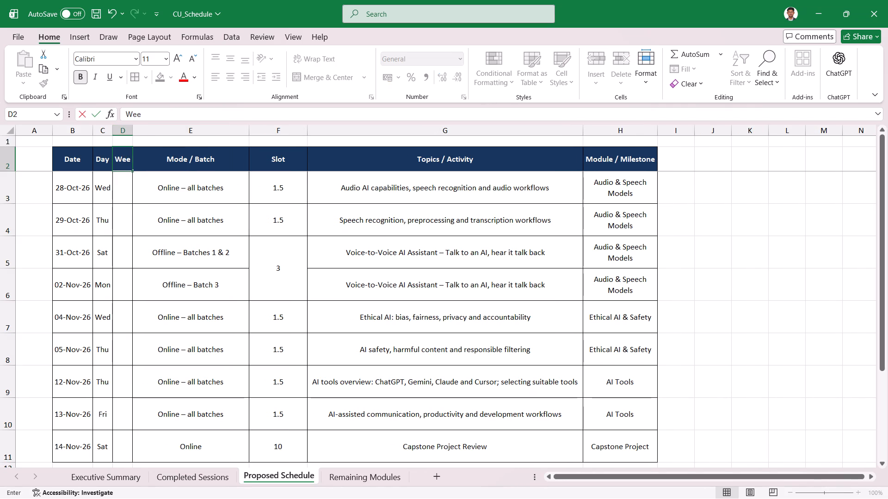
{"action": "key", "text": "space"}
{"action": "key", "text": "Return"}
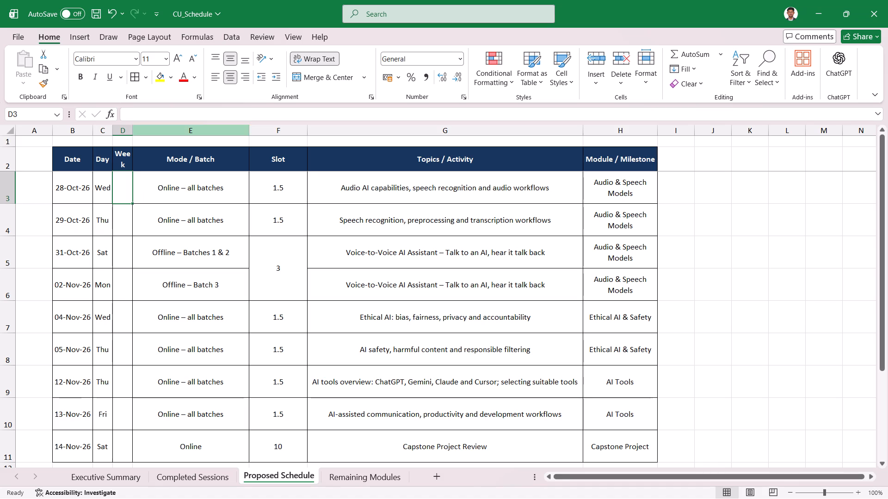
Widen the new Week column, turn off text wrapping for its header and fit the column width to the header.
{"action": "double_click", "coordinate": [132, 131]}
{"action": "left_click_drag", "start_coordinate": [132, 131], "coordinate": [136, 131]}
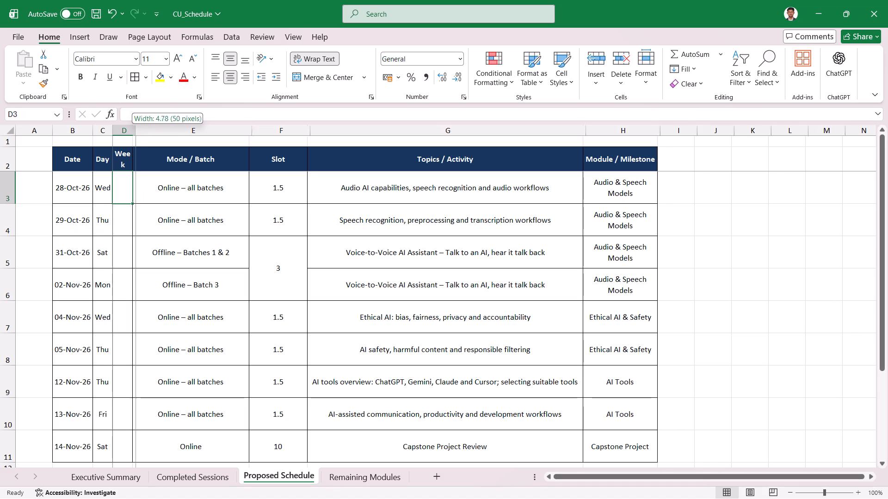
{"action": "left_click_drag", "start_coordinate": [136, 131], "coordinate": [140, 132]}
{"action": "left_click", "coordinate": [129, 154]}
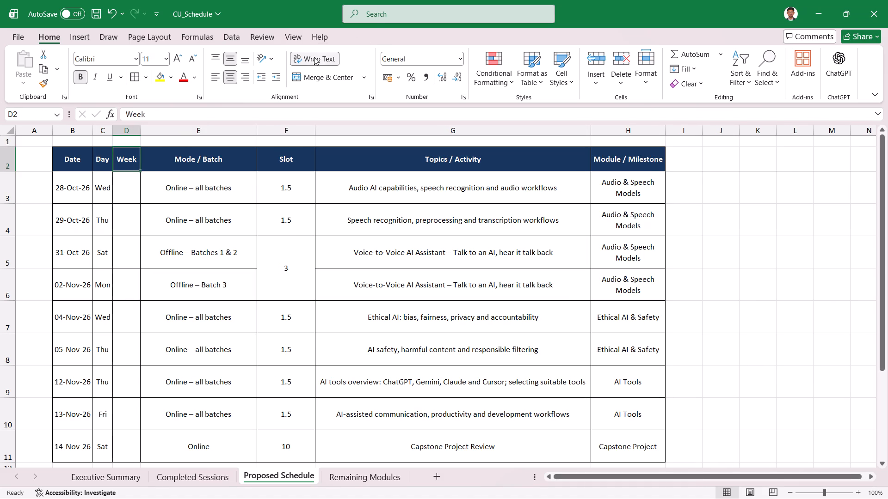
{"action": "left_click", "coordinate": [300, 61]}
{"action": "double_click", "coordinate": [142, 130]}
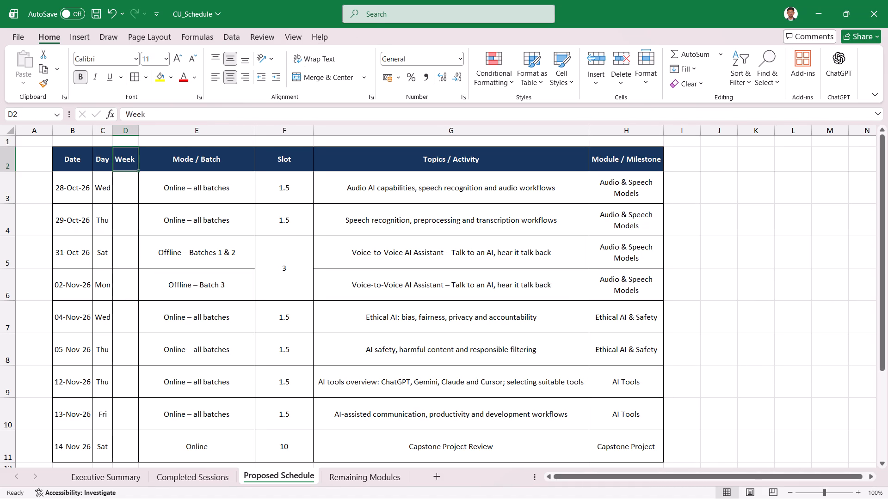
Merge and center the Week cells of the 28-Oct-26 and 29-Oct-26 sessions and label them "Week 6", checking the last completed week first.
{"action": "left_click", "coordinate": [126, 183]}
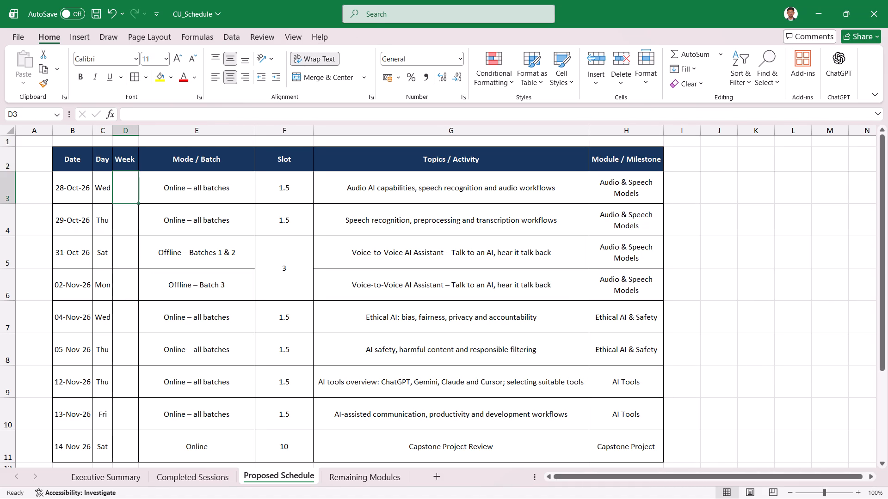
{"action": "left_click", "coordinate": [193, 484]}
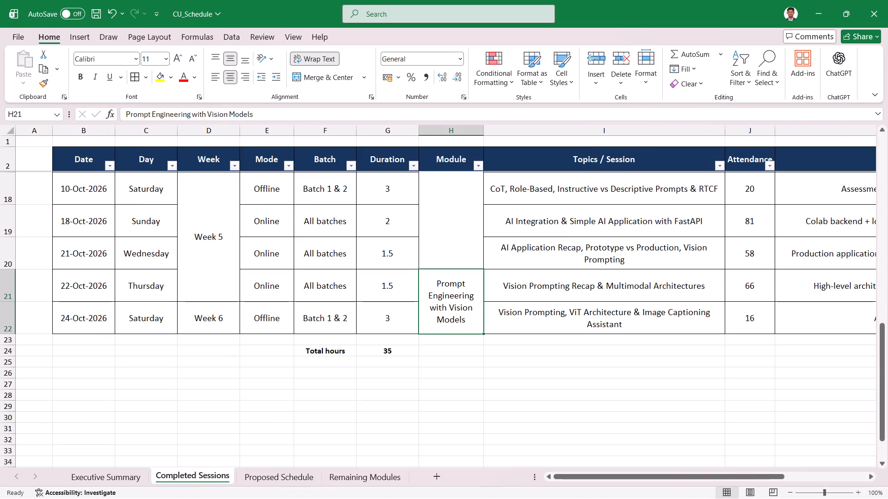
{"action": "left_click", "coordinate": [280, 481]}
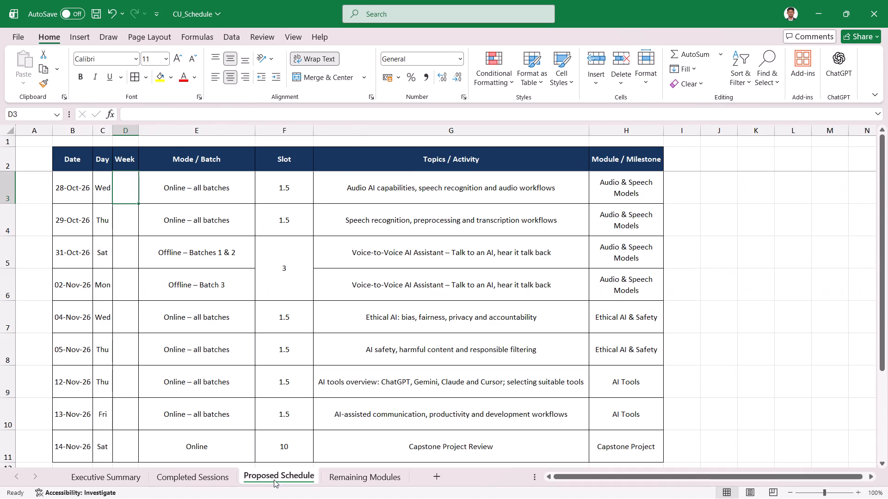
{"action": "left_click_drag", "start_coordinate": [129, 188], "coordinate": [128, 190]}
{"action": "left_click_drag", "start_coordinate": [128, 190], "coordinate": [127, 218]}
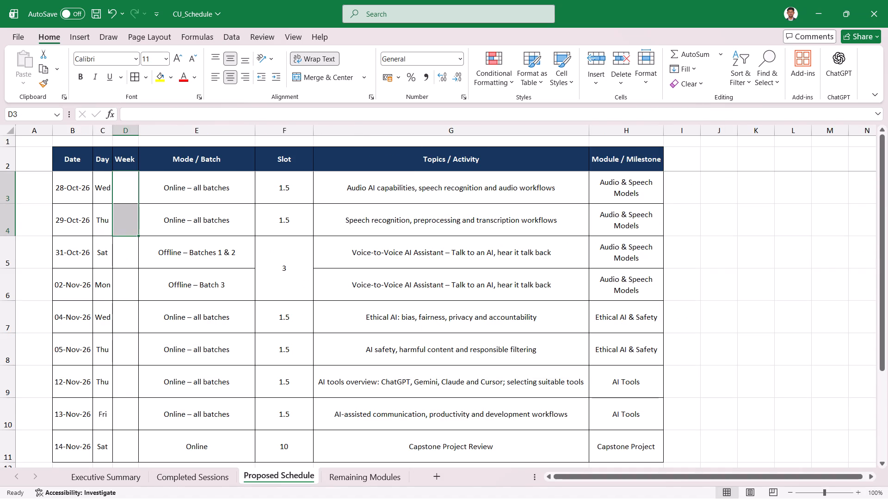
{"action": "left_click", "coordinate": [309, 77]}
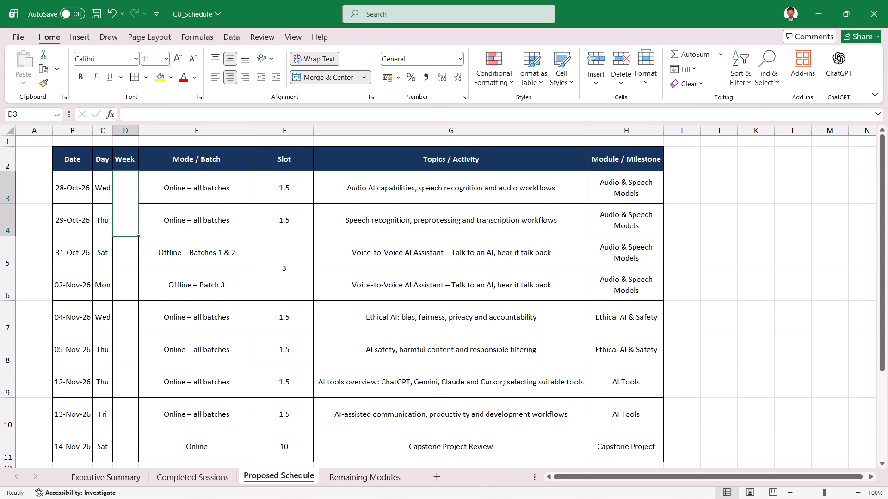
{"action": "type", "text": "Week 6"}
{"action": "key", "text": "Return"}
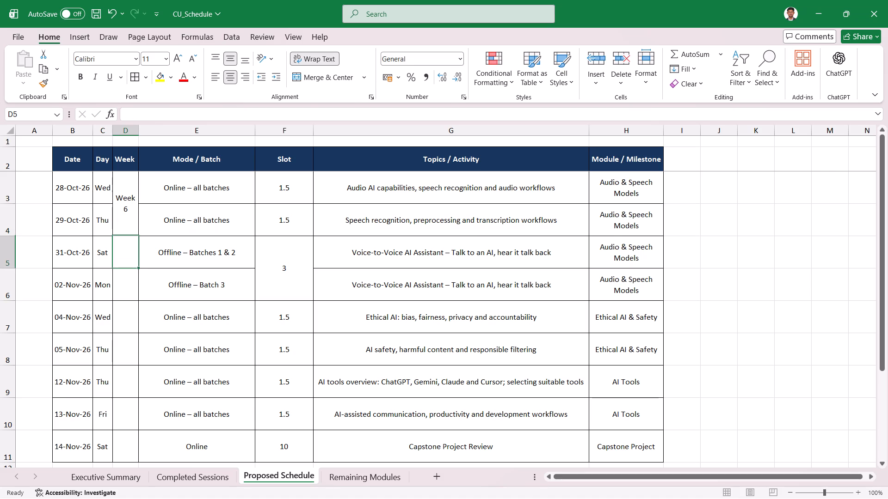
Turn off text wrapping for the whole Week column and autofit its width.
{"action": "left_click", "coordinate": [124, 128]}
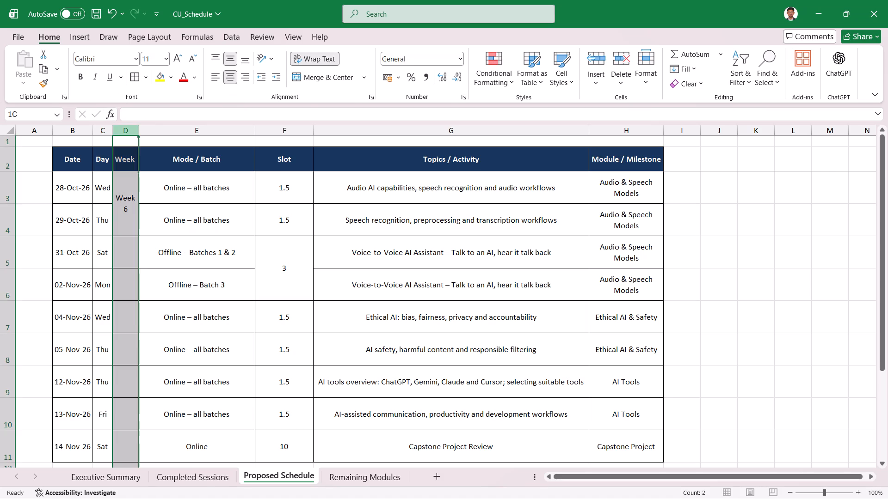
{"action": "left_click", "coordinate": [317, 57]}
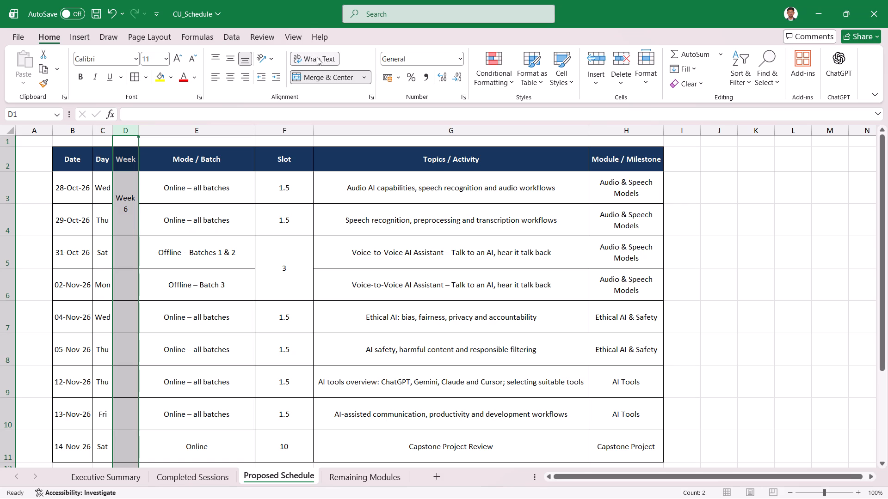
{"action": "left_click", "coordinate": [317, 57]}
{"action": "double_click", "coordinate": [136, 130]}
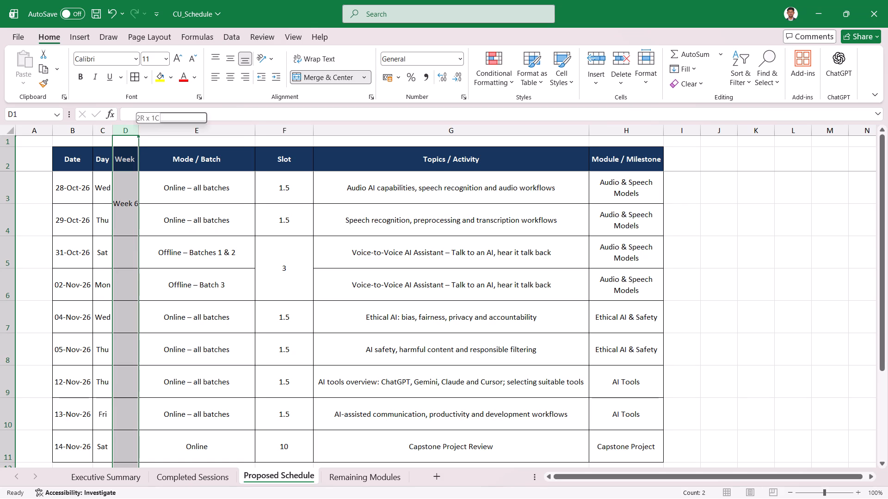
On the Completed Sessions sheet, autofit the width of the Week column.
{"action": "left_click", "coordinate": [210, 474]}
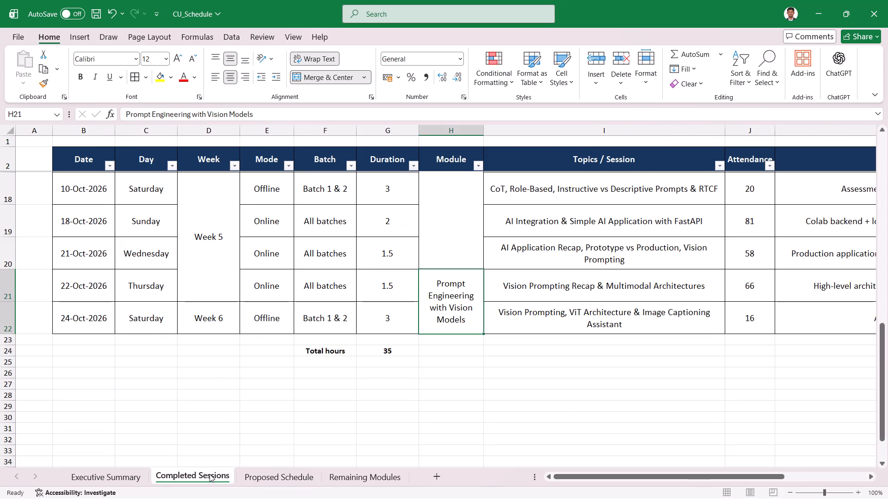
{"action": "double_click", "coordinate": [239, 133]}
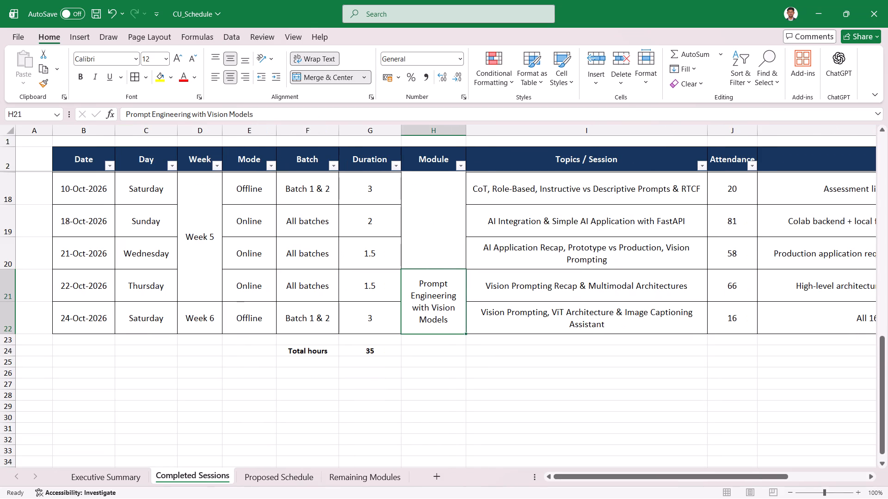
On the Proposed Schedule sheet, merge and center the Week cells of the 31-Oct-26 to 05-Nov-26 sessions and label them "Week 7".
{"action": "left_click", "coordinate": [297, 480]}
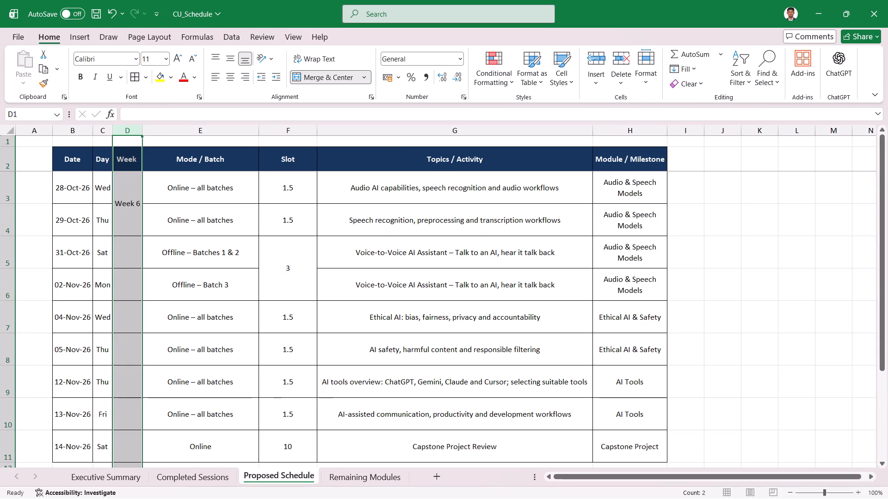
{"action": "left_click", "coordinate": [127, 252]}
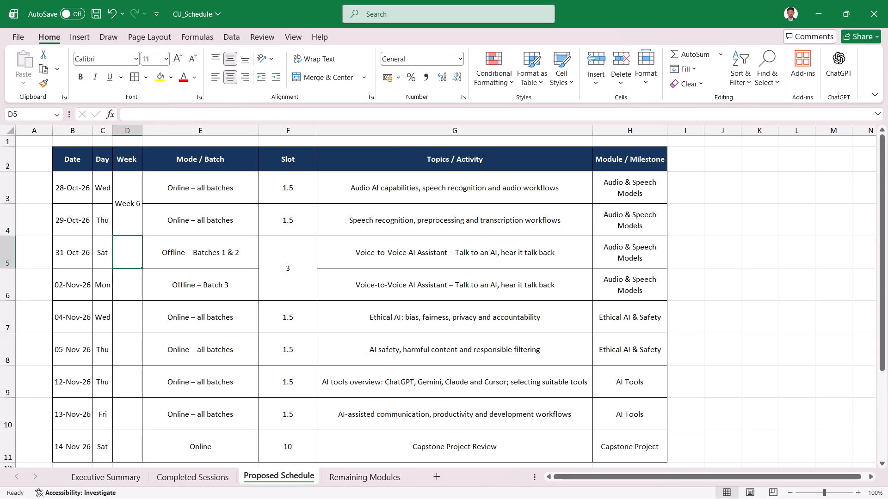
{"action": "left_click_drag", "start_coordinate": [127, 252], "coordinate": [124, 359]}
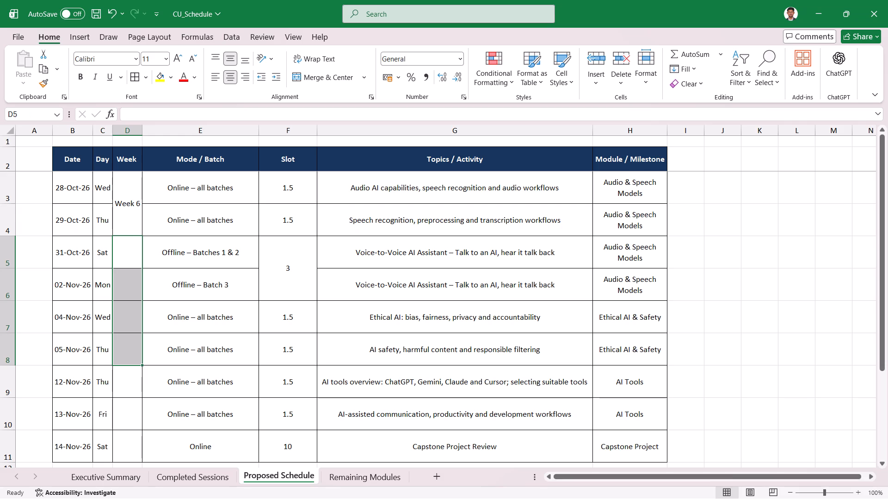
{"action": "left_click", "coordinate": [312, 80]}
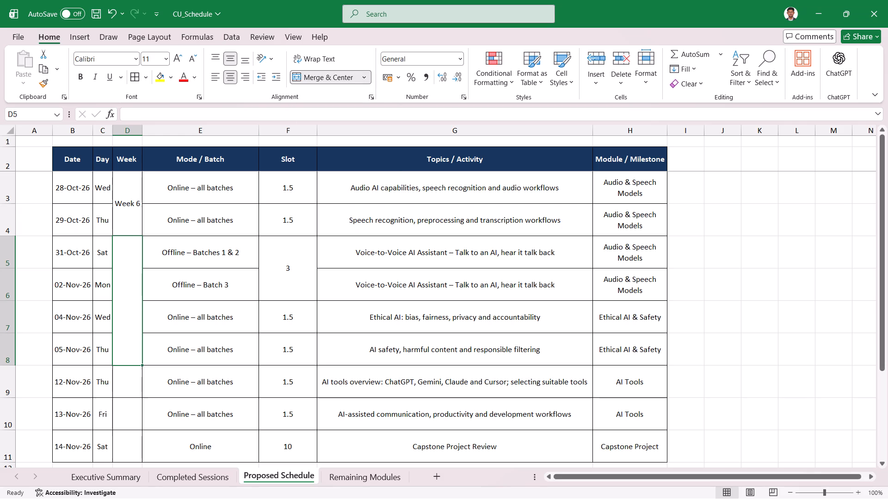
{"action": "type", "text": "Week"}
{"action": "key", "text": "space"}
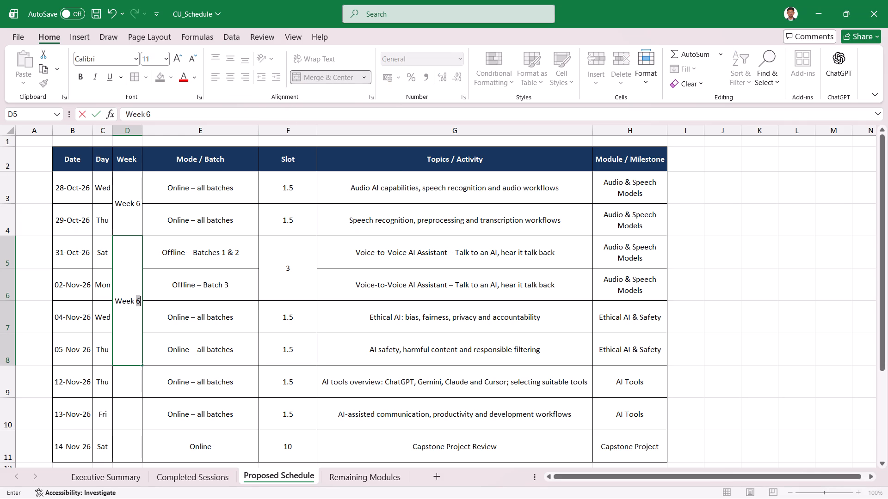
{"action": "key", "text": "7"}
{"action": "key", "text": "Return"}
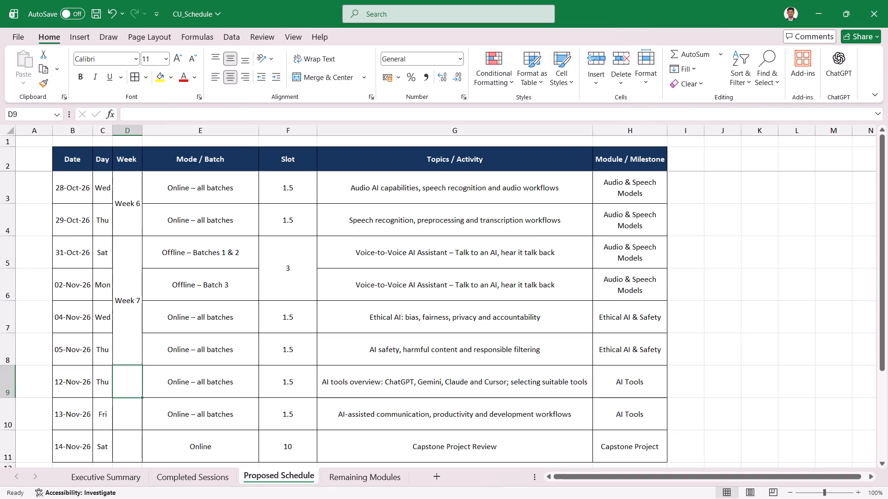
Merge and center the Week cells of the 12-Nov-26 to 14-Nov-26 sessions and label them "Week 8".
{"action": "scroll", "coordinate": [139, 272], "scroll_direction": "down", "scroll_amount": 1}
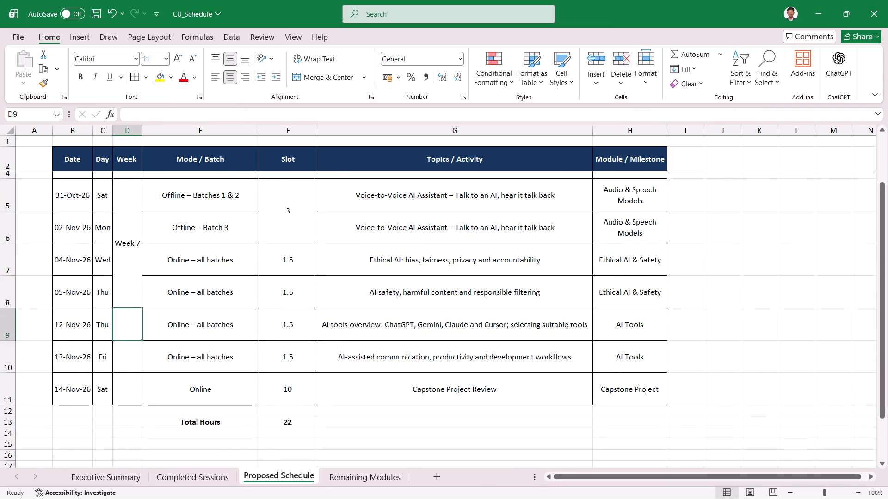
{"action": "left_click", "coordinate": [165, 316]}
{"action": "left_click", "coordinate": [126, 325]}
{"action": "left_click_drag", "start_coordinate": [126, 325], "coordinate": [128, 377]}
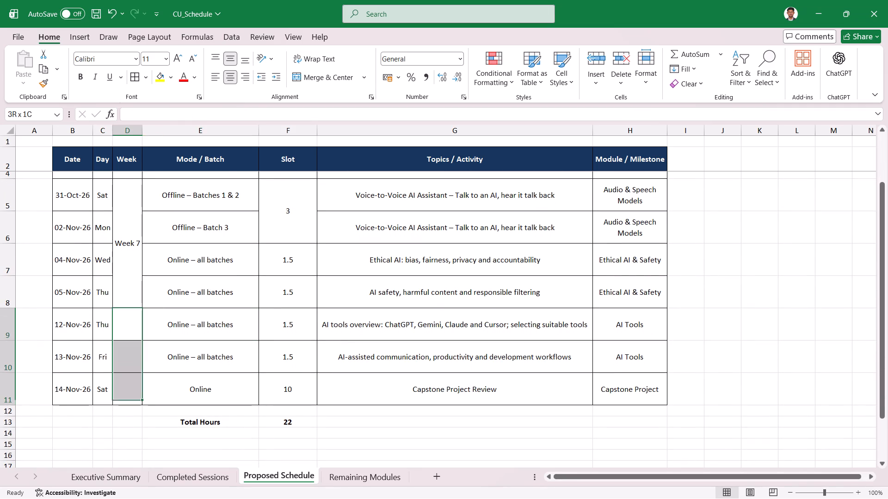
{"action": "left_click_drag", "start_coordinate": [128, 377], "coordinate": [129, 385]}
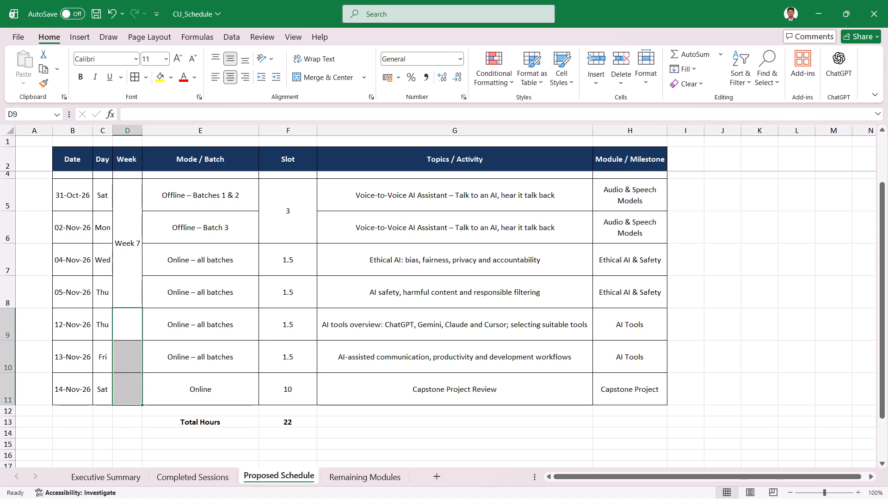
{"action": "left_click", "coordinate": [320, 79]}
{"action": "type", "text": "Week 8"}
{"action": "key", "text": "Return"}
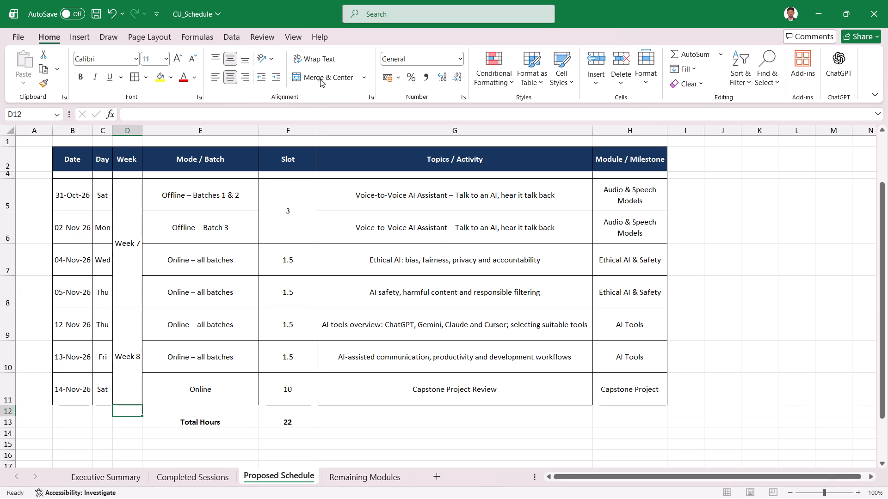
Autofit the width of the Week column on the Proposed Schedule sheet and save the workbook.
{"action": "double_click", "coordinate": [145, 134]}
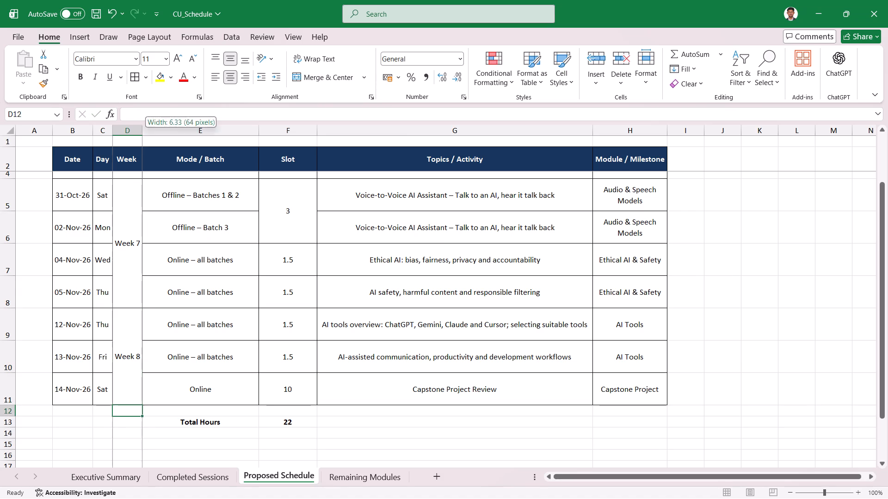
{"action": "key", "text": "ctrl+s"}
Center the contents of the whole Week column horizontally and vertically, checking the schedule table.
{"action": "left_click", "coordinate": [129, 134]}
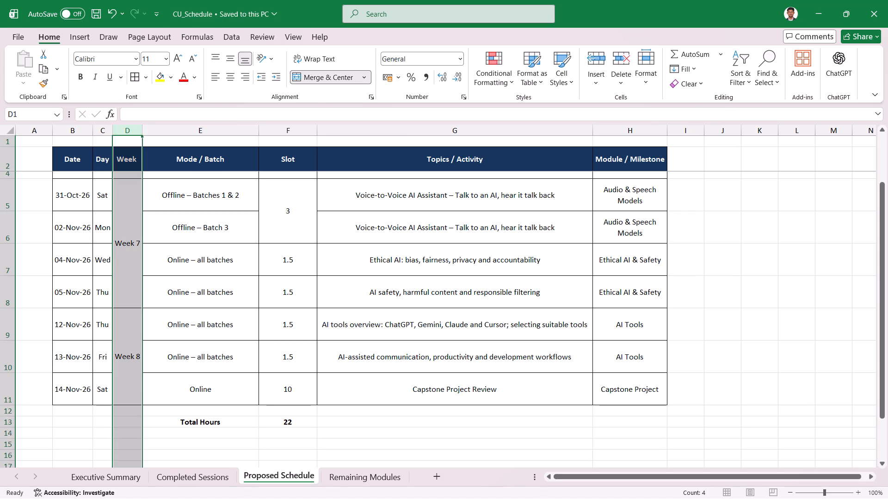
{"action": "left_click", "coordinate": [228, 76]}
{"action": "left_click", "coordinate": [232, 53]}
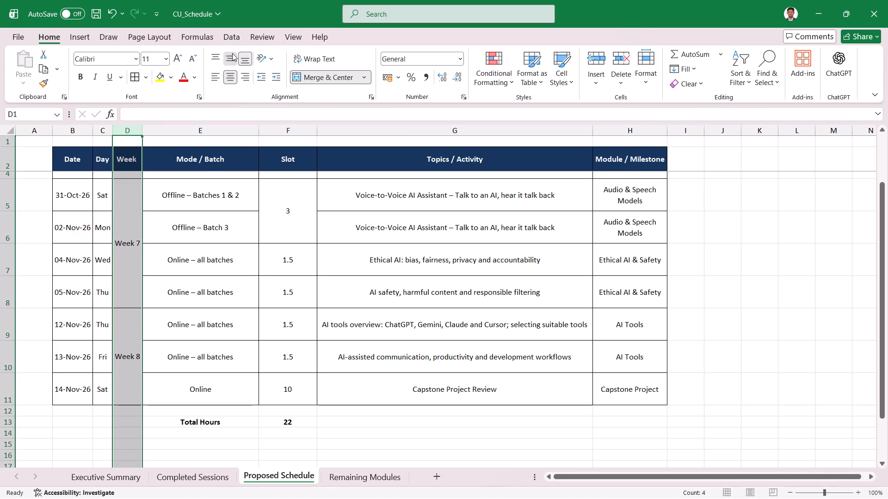
{"action": "scroll", "coordinate": [371, 366], "scroll_direction": "up", "scroll_amount": 3}
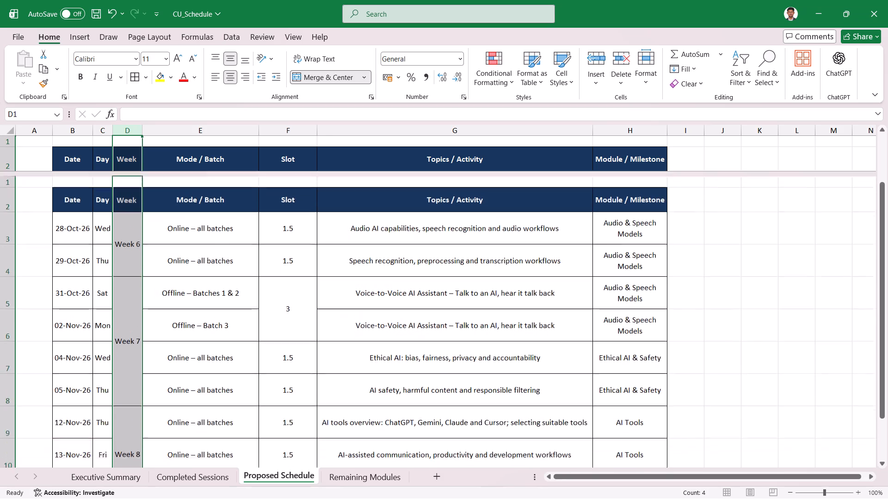
{"action": "left_click", "coordinate": [287, 248]}
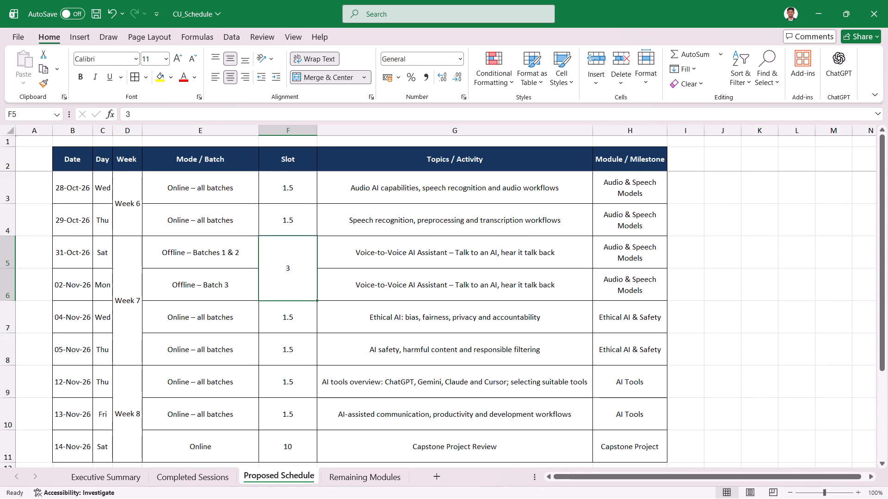
{"action": "scroll", "coordinate": [300, 322], "scroll_direction": "down", "scroll_amount": 2}
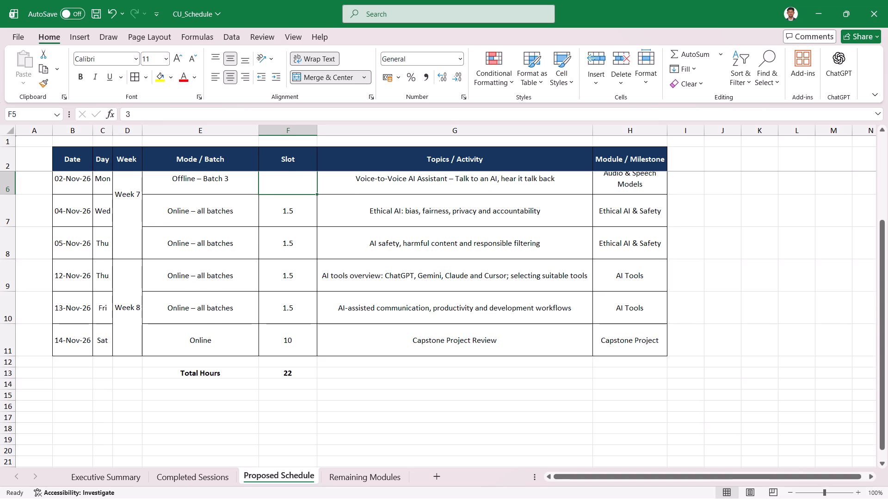
{"action": "scroll", "coordinate": [556, 316], "scroll_direction": "up", "scroll_amount": 1}
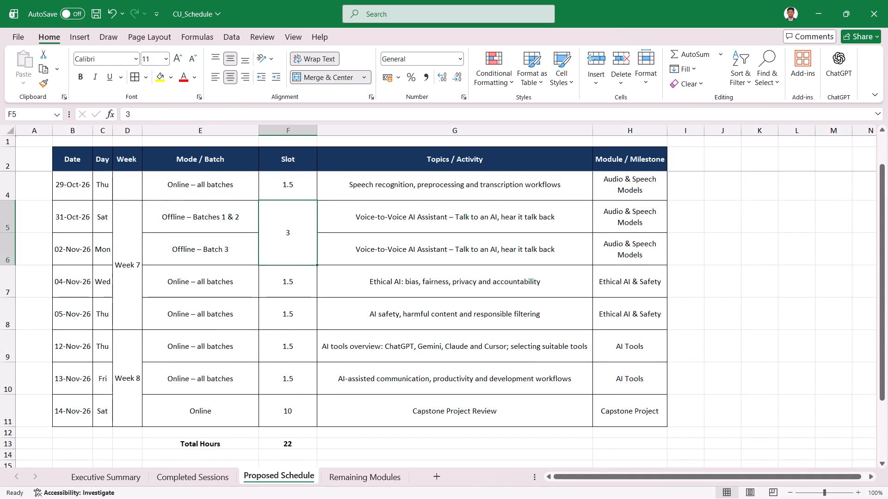
{"action": "scroll", "coordinate": [634, 296], "scroll_direction": "up", "scroll_amount": 1}
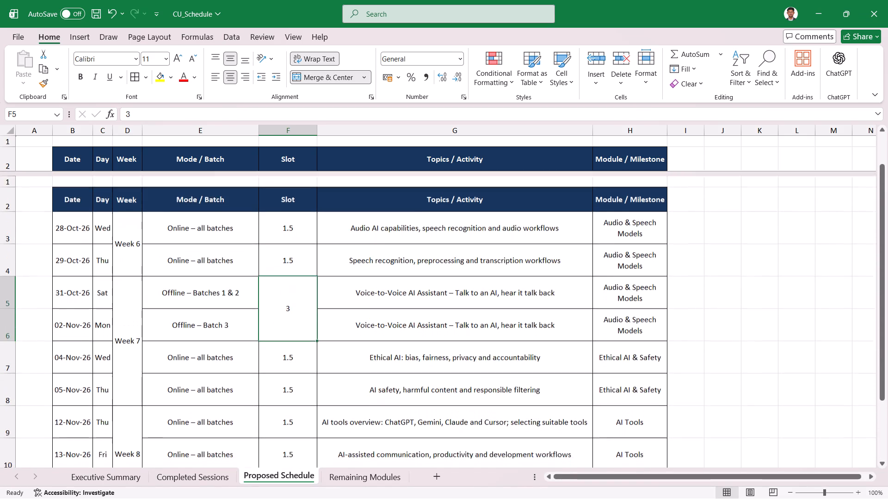
On the Completed Sessions sheet, clear the Notes / Flags entry of the 24-Oct-2026 session and save the workbook.
{"action": "left_click", "coordinate": [209, 483]}
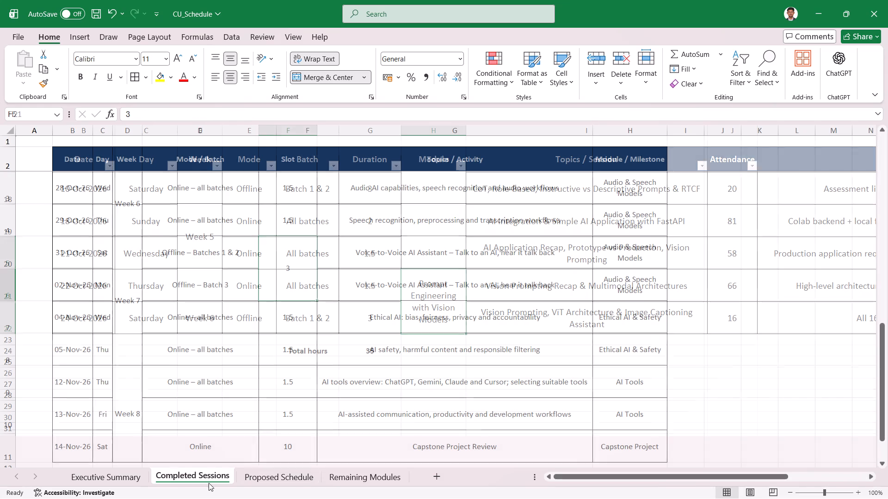
{"action": "scroll", "coordinate": [512, 359], "scroll_direction": "left", "scroll_amount": 4}
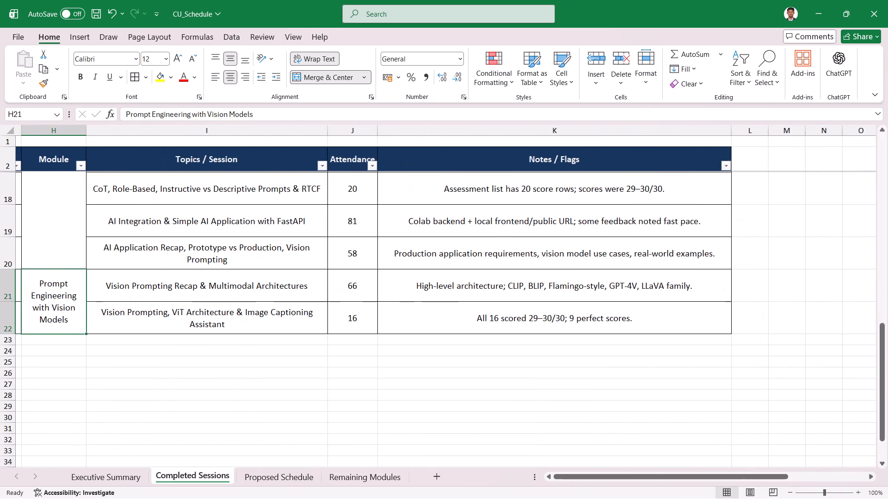
{"action": "scroll", "coordinate": [512, 359], "scroll_direction": "left", "scroll_amount": 2}
{"action": "scroll", "coordinate": [512, 359], "scroll_direction": "up", "scroll_amount": 5}
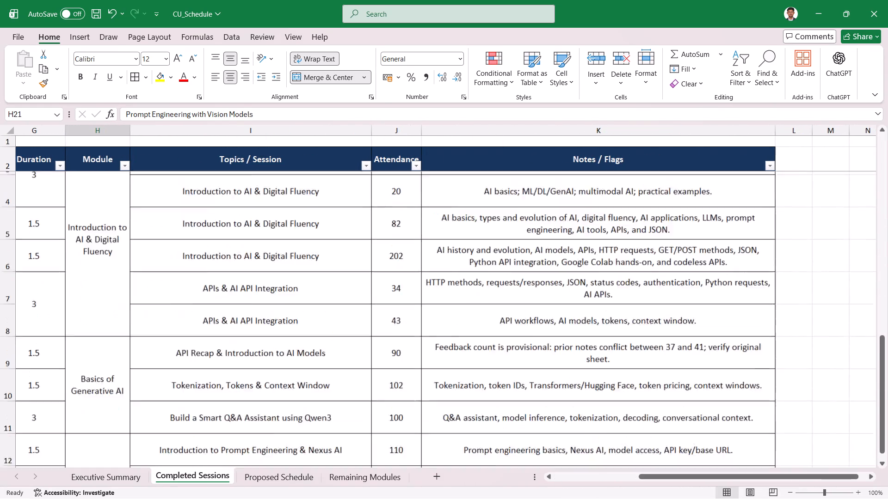
{"action": "scroll", "coordinate": [512, 359], "scroll_direction": "down", "scroll_amount": 5}
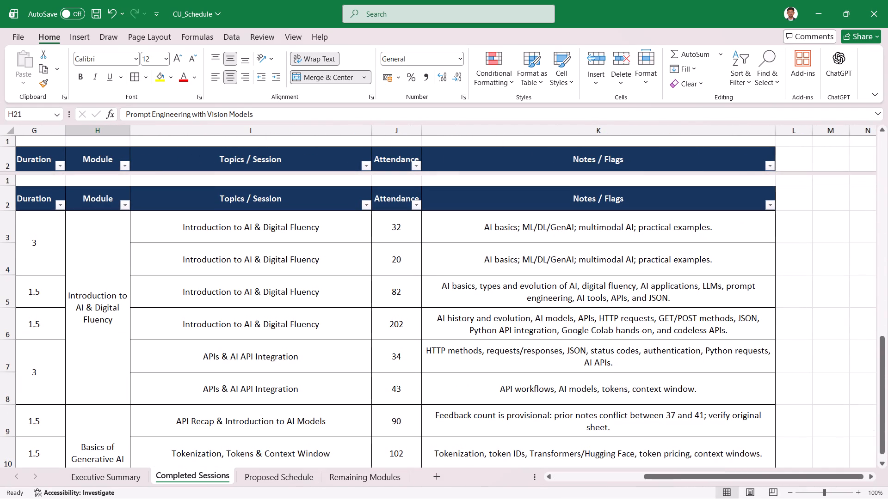
{"action": "scroll", "coordinate": [512, 359], "scroll_direction": "down", "scroll_amount": 2}
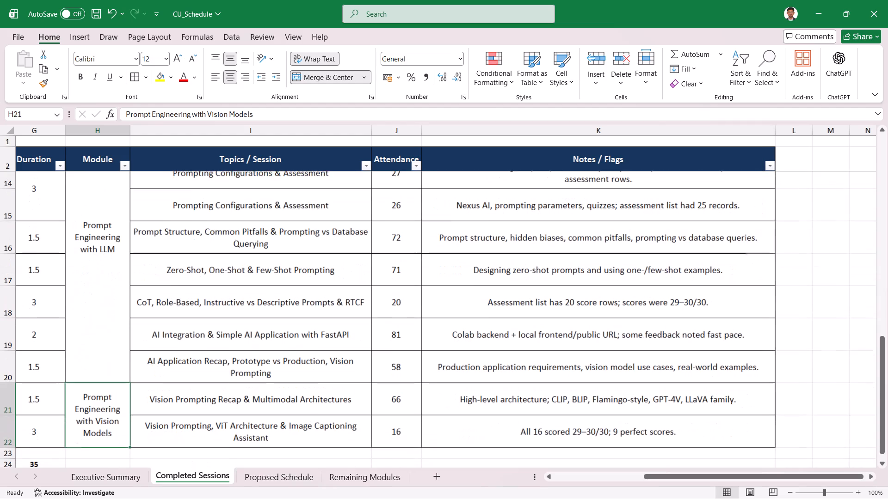
{"action": "scroll", "coordinate": [512, 359], "scroll_direction": "down", "scroll_amount": 1}
{"action": "left_click", "coordinate": [560, 432]}
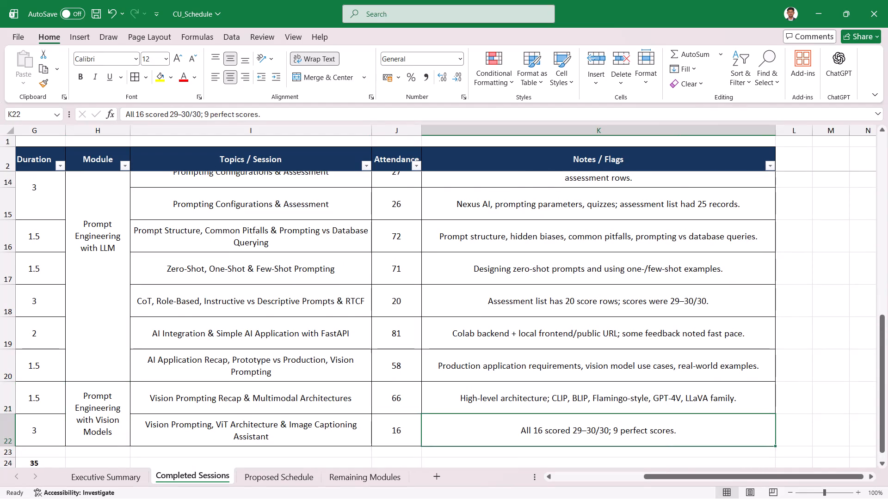
{"action": "key", "text": "Delete"}
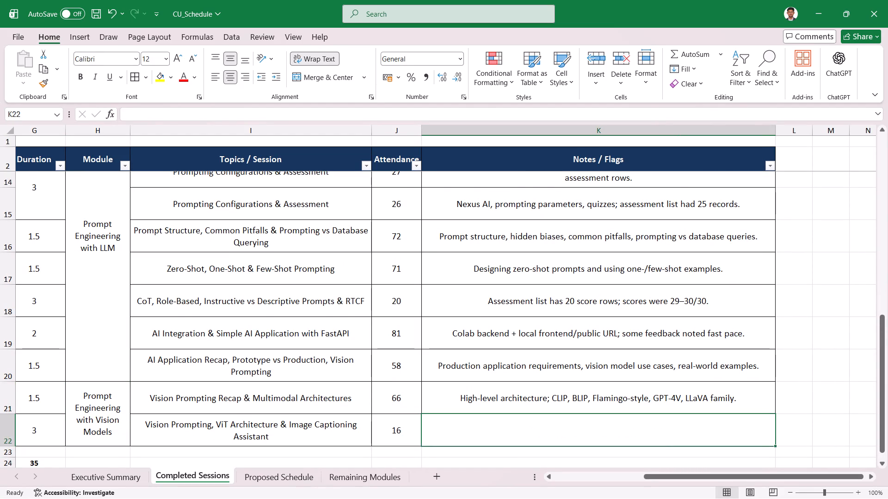
{"action": "left_click", "coordinate": [585, 436]}
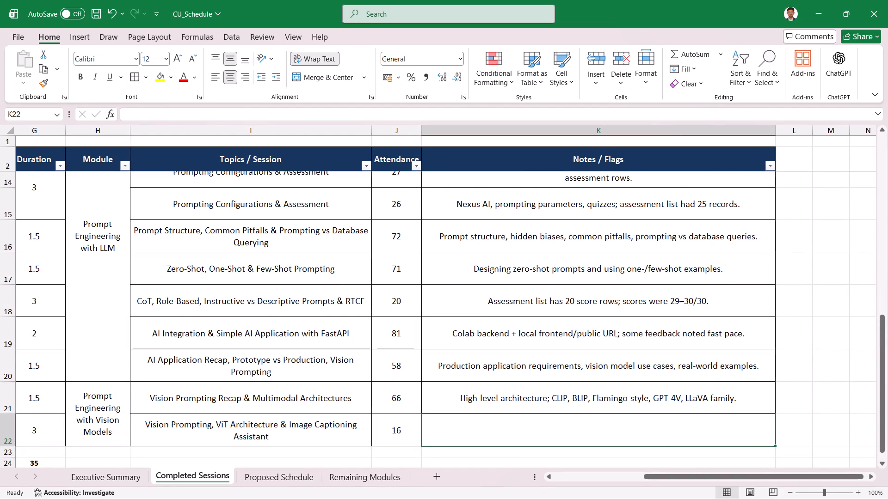
{"action": "key", "text": "ctrl+s"}
Enter "Prompting Strategies" as the Notes / Flags text of the 24-Oct-2026 session and save the workbook.
{"action": "scroll", "coordinate": [713, 408], "scroll_direction": "right", "scroll_amount": 4}
{"action": "scroll", "coordinate": [713, 408], "scroll_direction": "left", "scroll_amount": 1}
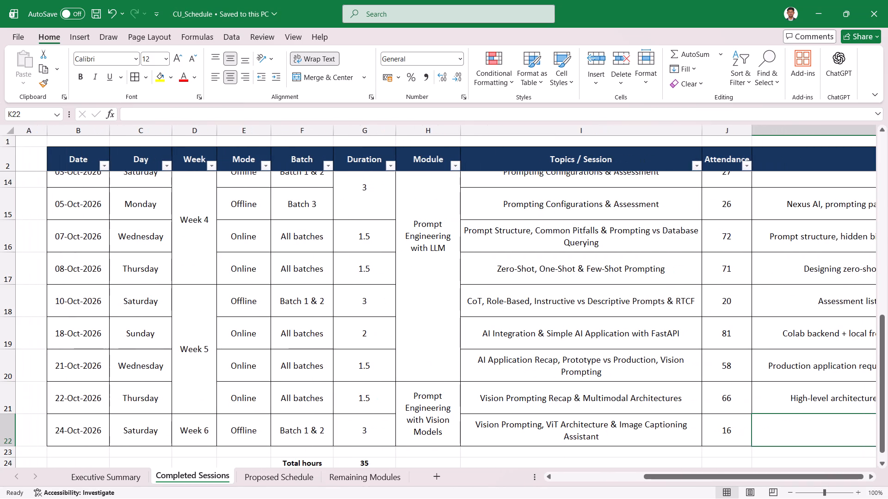
{"action": "scroll", "coordinate": [713, 408], "scroll_direction": "left", "scroll_amount": 1}
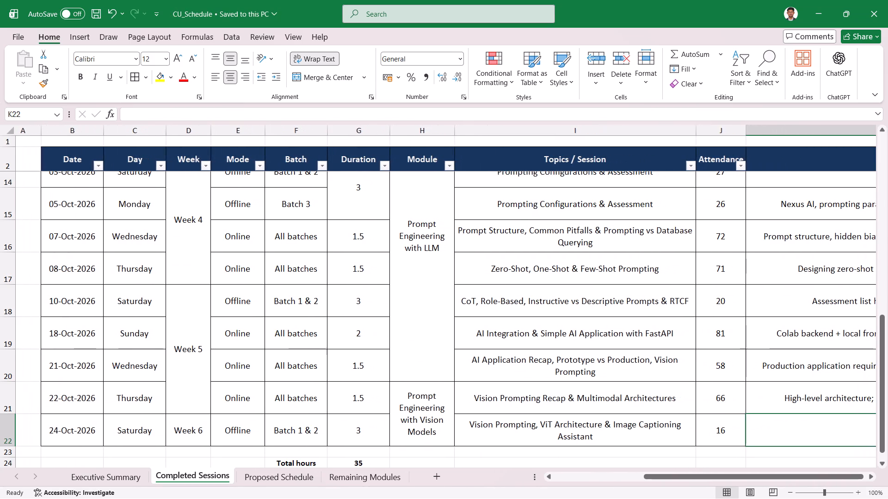
{"action": "scroll", "coordinate": [713, 408], "scroll_direction": "left", "scroll_amount": 1}
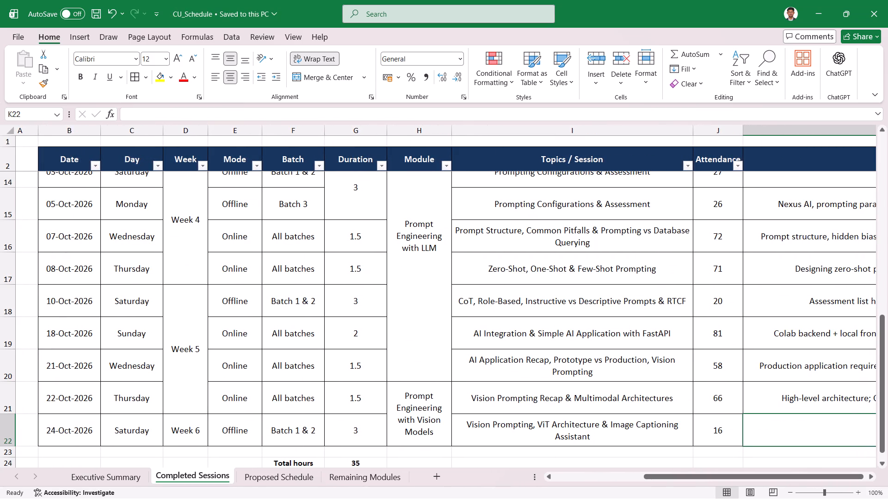
{"action": "scroll", "coordinate": [713, 408], "scroll_direction": "left", "scroll_amount": 1}
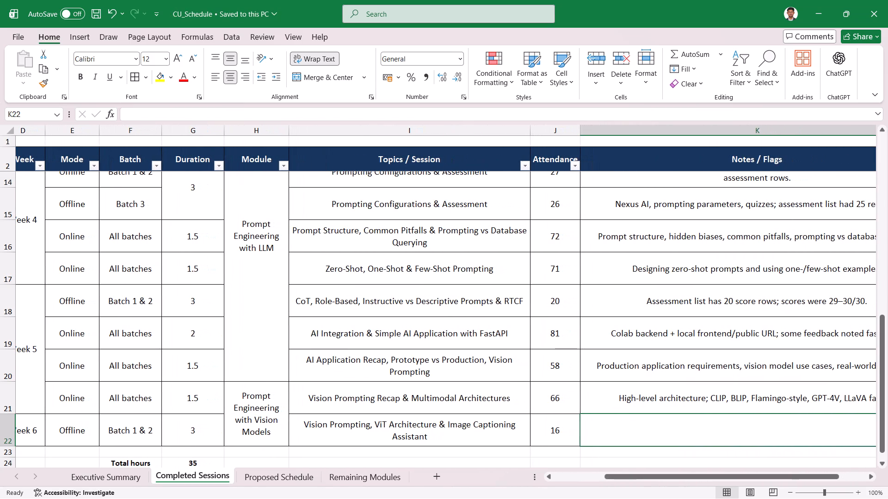
{"action": "left_click", "coordinate": [642, 433]}
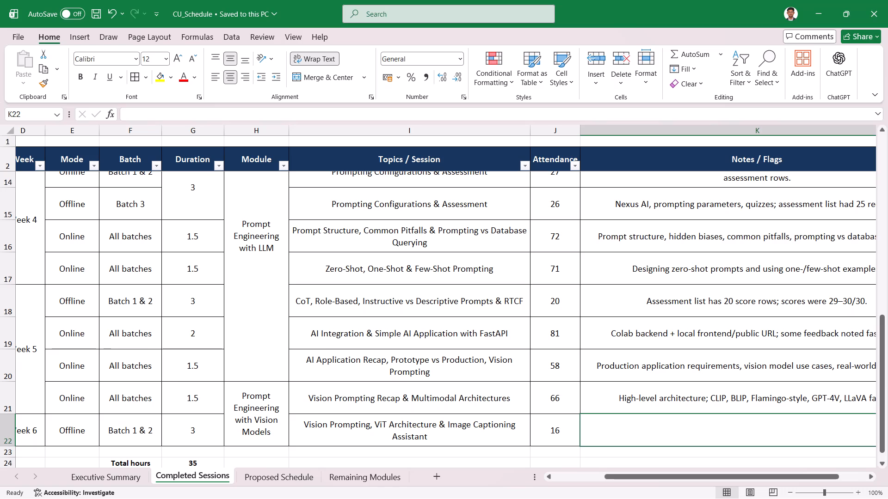
{"action": "key", "text": "shift+p"}
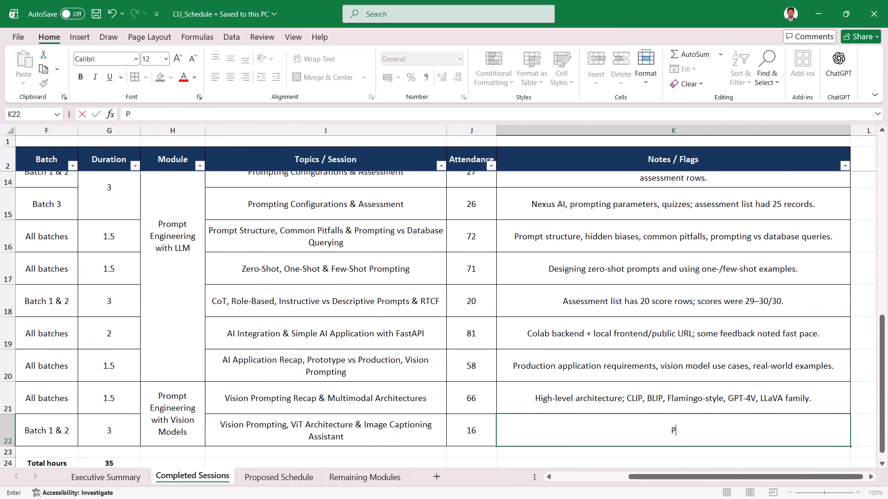
{"action": "type", "text": "rompting Strategies"}
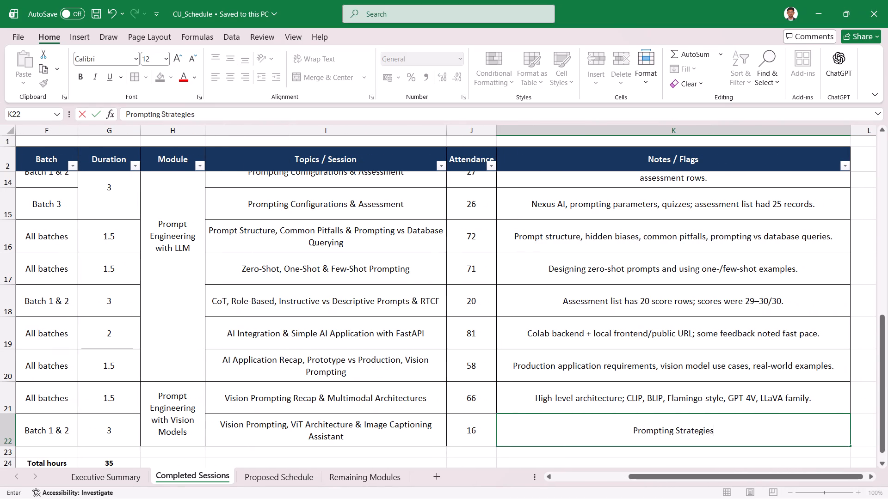
{"action": "key", "text": "Return"}
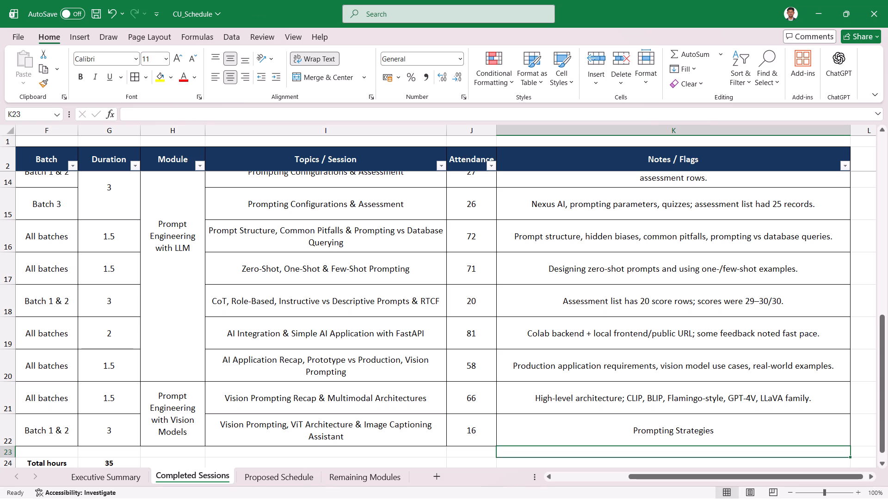
{"action": "key", "text": "ctrl+s"}
Replace the 10-Oct-2026 session's note with a copy of its topic, "CoT, Role-Based, Instructive vs Descriptive Prompts & RTCF", and save the workbook.
{"action": "scroll", "coordinate": [642, 433], "scroll_direction": "up", "scroll_amount": 1}
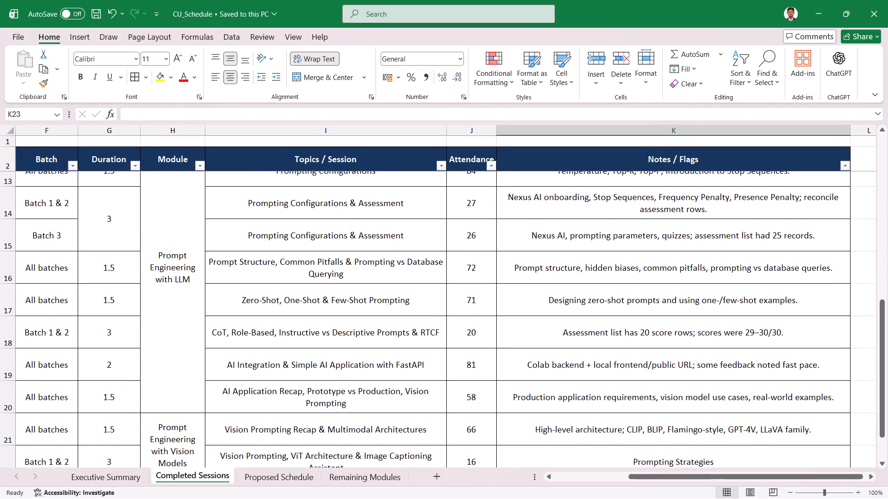
{"action": "left_click", "coordinate": [677, 334]}
{"action": "key", "text": "Delete"}
{"action": "key", "text": "ctrl+s"}
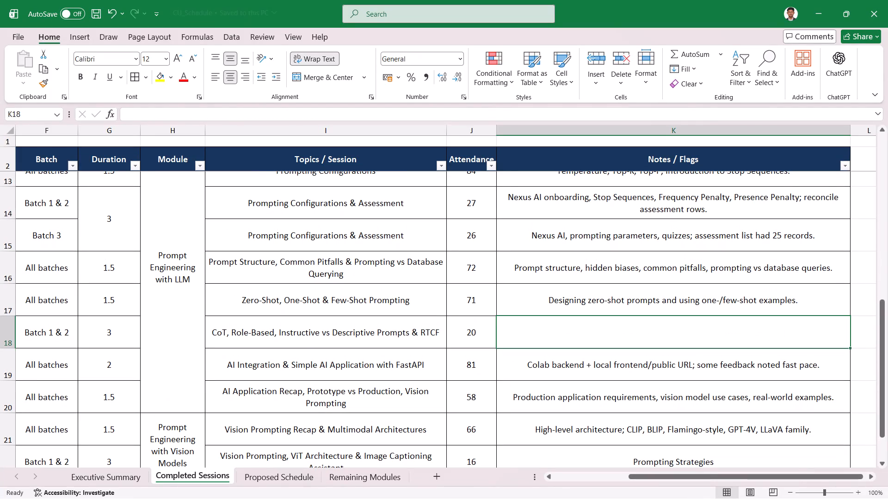
{"action": "left_click", "coordinate": [362, 327]}
{"action": "key", "text": "ctrl+c"}
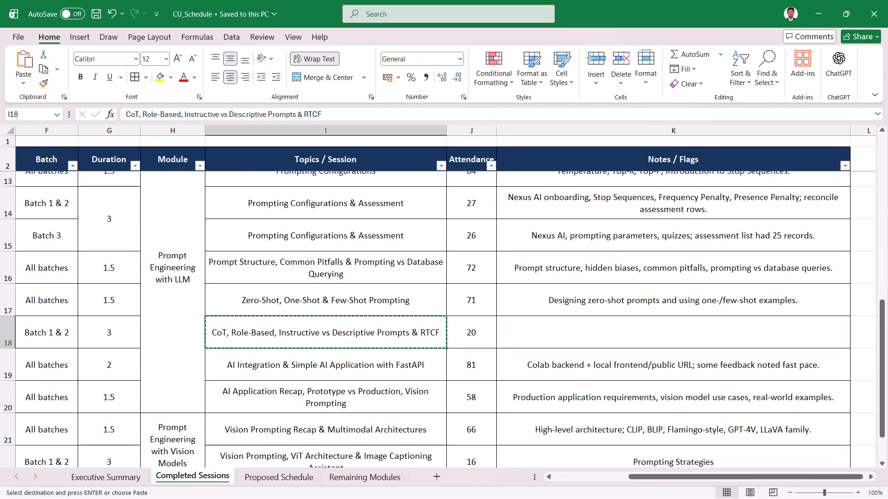
{"action": "left_click", "coordinate": [577, 332]}
{"action": "key", "text": "ctrl+v"}
{"action": "key", "text": "ctrl+s"}
Review the Completed Sessions table from the first session to the last, checking the notes and session details.
{"action": "scroll", "coordinate": [577, 332], "scroll_direction": "up", "scroll_amount": 1}
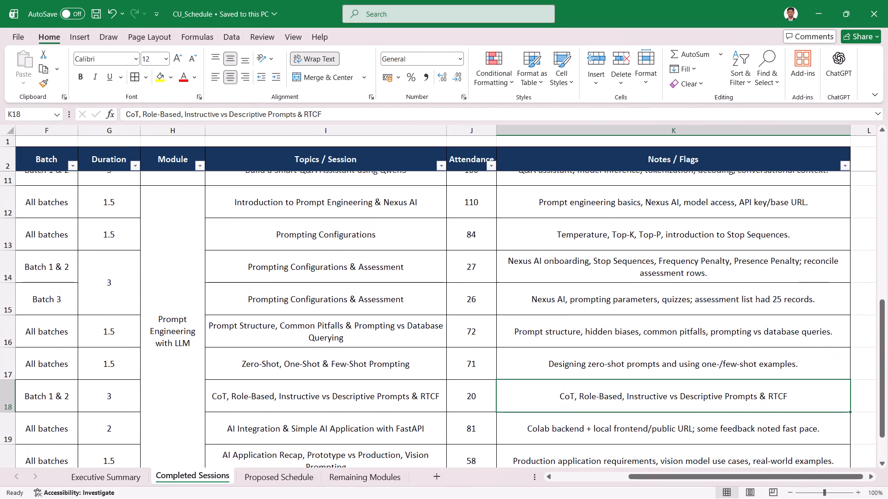
{"action": "scroll", "coordinate": [577, 332], "scroll_direction": "up", "scroll_amount": 1}
{"action": "scroll", "coordinate": [638, 324], "scroll_direction": "up", "scroll_amount": 6}
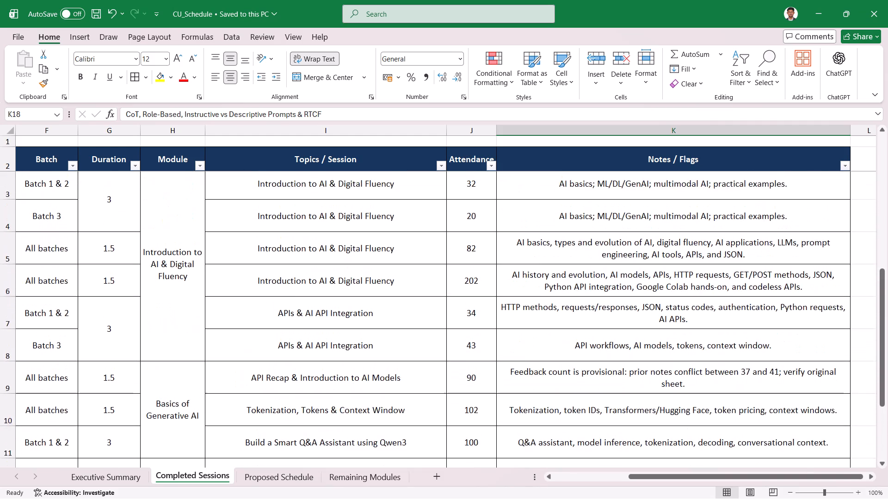
{"action": "scroll", "coordinate": [638, 324], "scroll_direction": "up", "scroll_amount": 2}
{"action": "scroll", "coordinate": [638, 324], "scroll_direction": "right", "scroll_amount": 4}
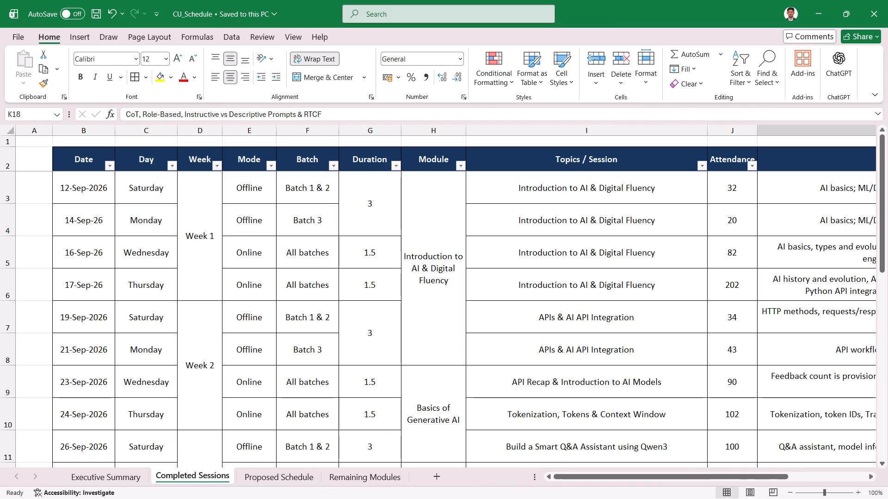
{"action": "scroll", "coordinate": [475, 308], "scroll_direction": "down", "scroll_amount": 6}
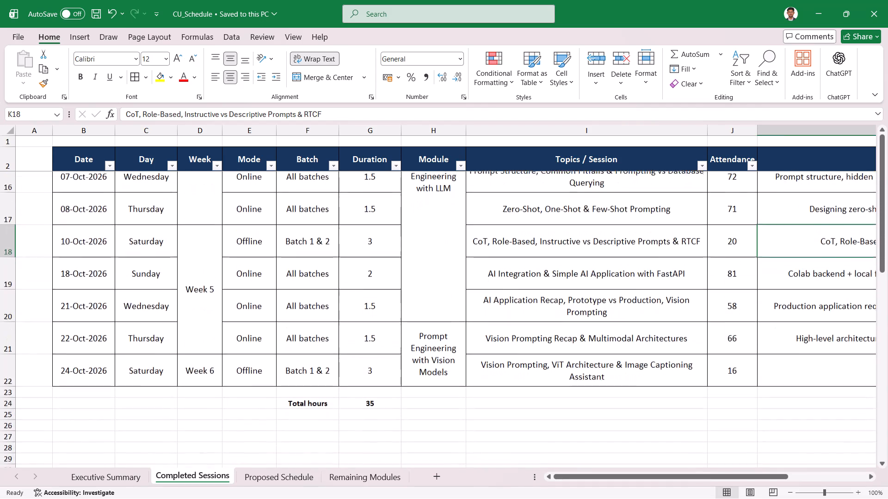
Switch to Chrome to consult the Program Delivery Schedule & Academic Plan PDF.
{"action": "key", "text": "alt+Tab"}
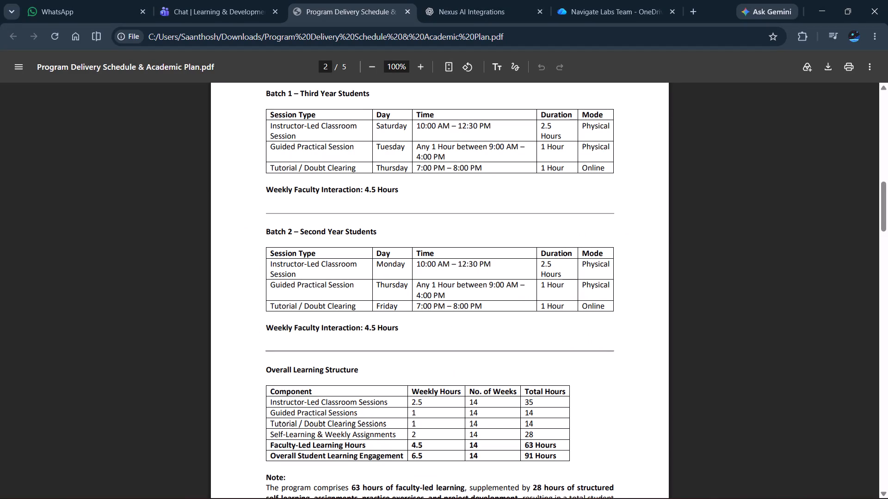
{"action": "left_click", "coordinate": [478, 286]}
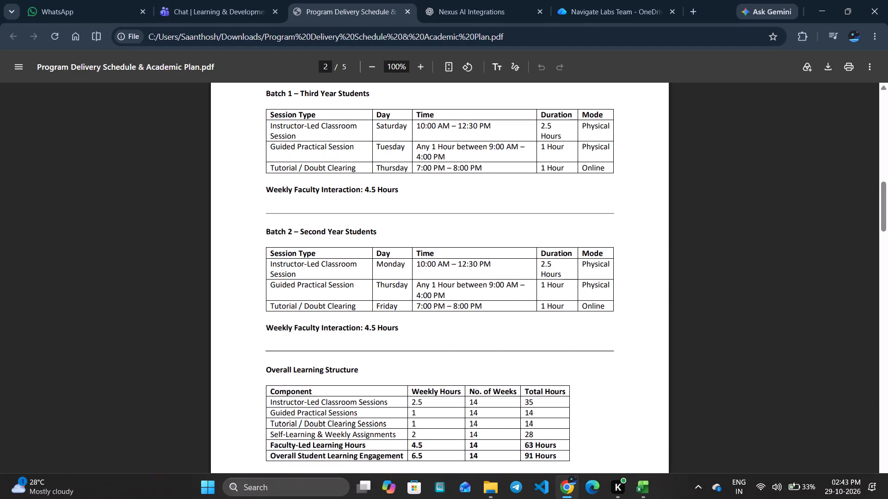
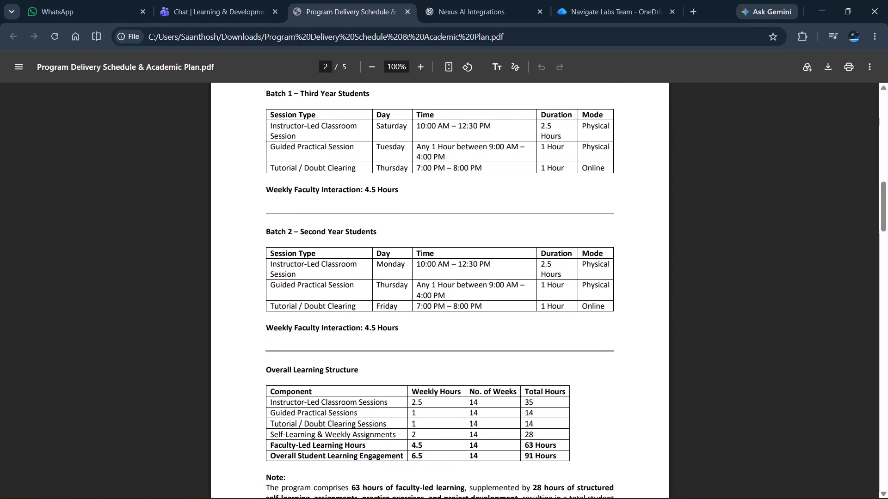
Read through the academic plan PDF to its final page, examining the program summary table and the Conclusion paragraphs.
{"action": "scroll", "coordinate": [393, 322], "scroll_direction": "down", "scroll_amount": 4}
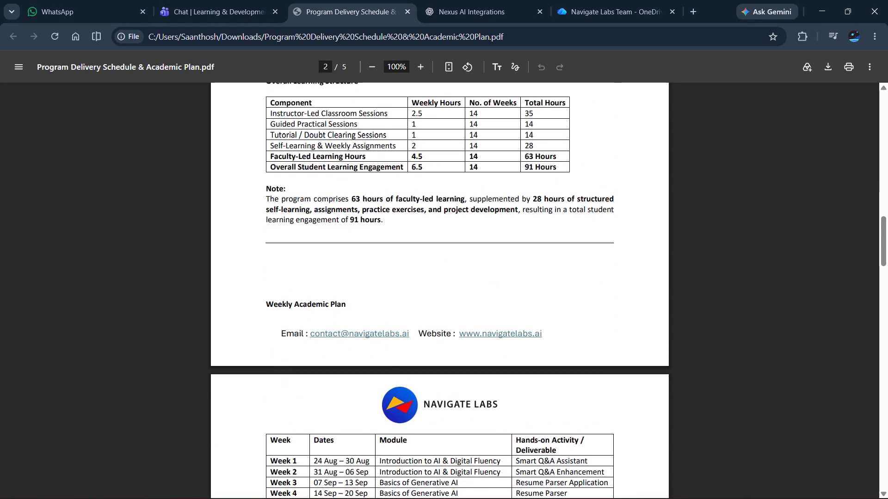
{"action": "scroll", "coordinate": [393, 322], "scroll_direction": "down", "scroll_amount": 14}
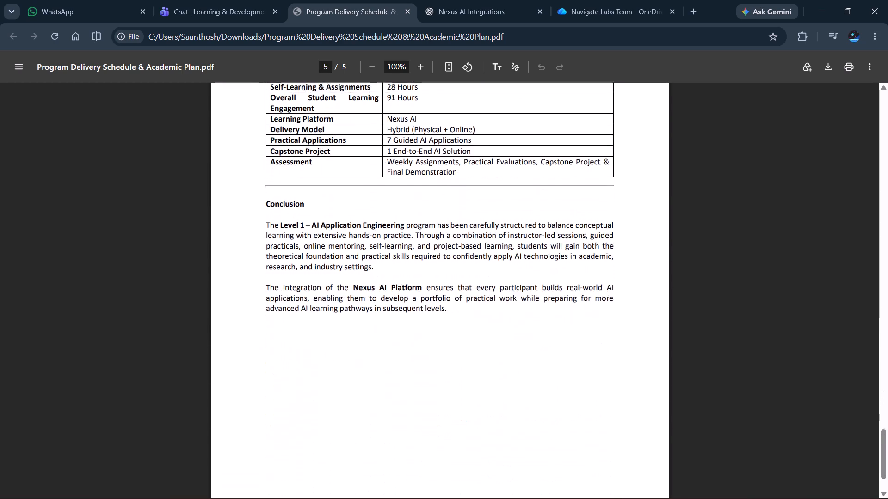
{"action": "scroll", "coordinate": [393, 322], "scroll_direction": "up", "scroll_amount": 2}
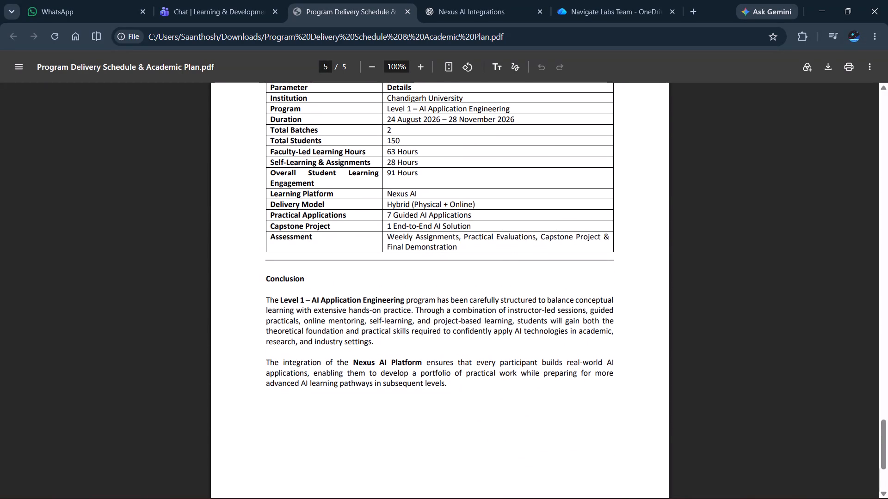
{"action": "left_click_drag", "start_coordinate": [352, 365], "coordinate": [425, 364]}
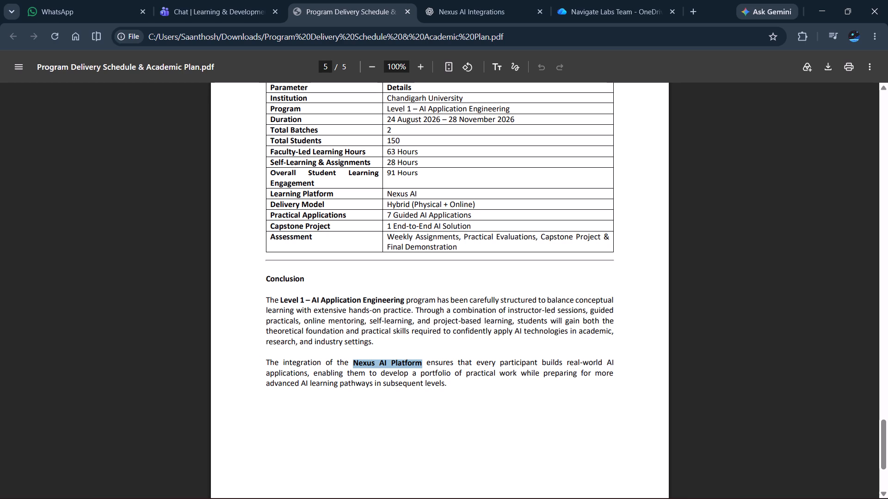
{"action": "left_click_drag", "start_coordinate": [313, 300], "coordinate": [376, 299]}
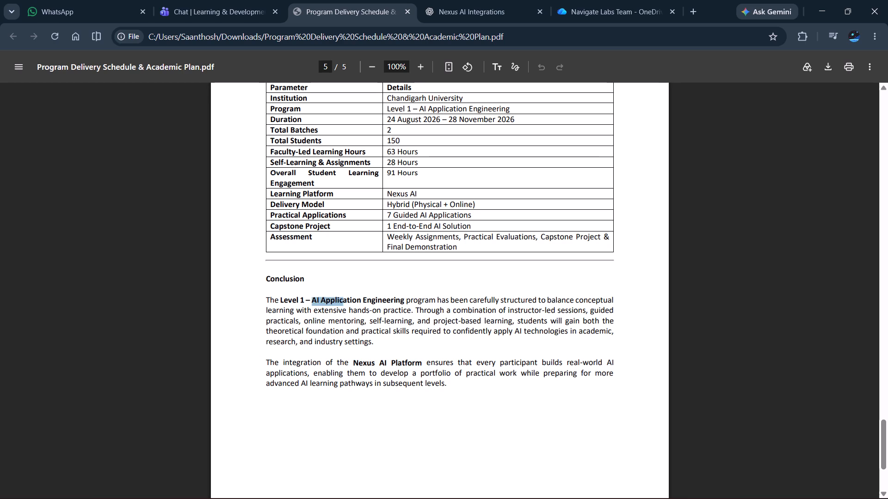
{"action": "left_click_drag", "start_coordinate": [376, 299], "coordinate": [407, 299]}
{"action": "left_click", "coordinate": [407, 299]}
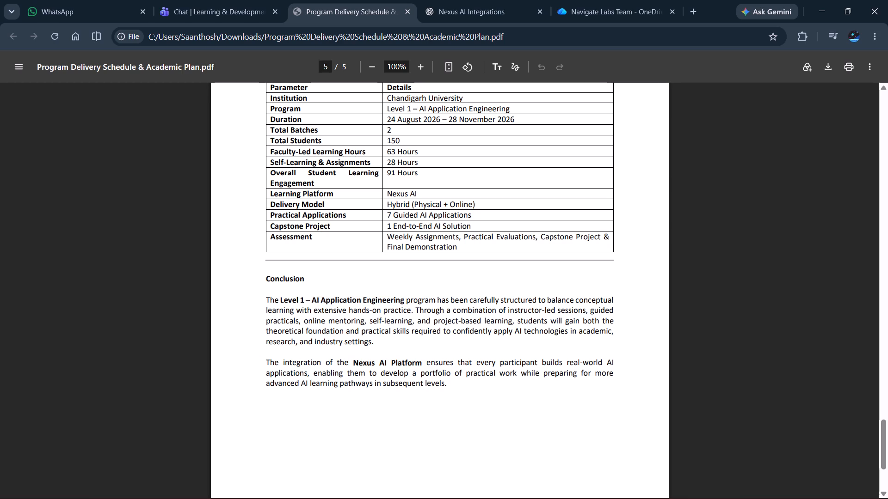
{"action": "left_click_drag", "start_coordinate": [407, 299], "coordinate": [509, 299]}
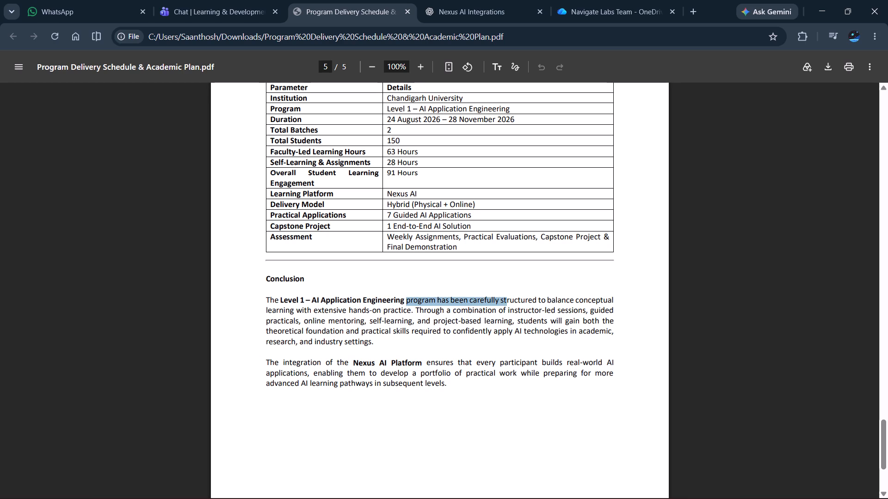
{"action": "left_click_drag", "start_coordinate": [509, 299], "coordinate": [365, 319]}
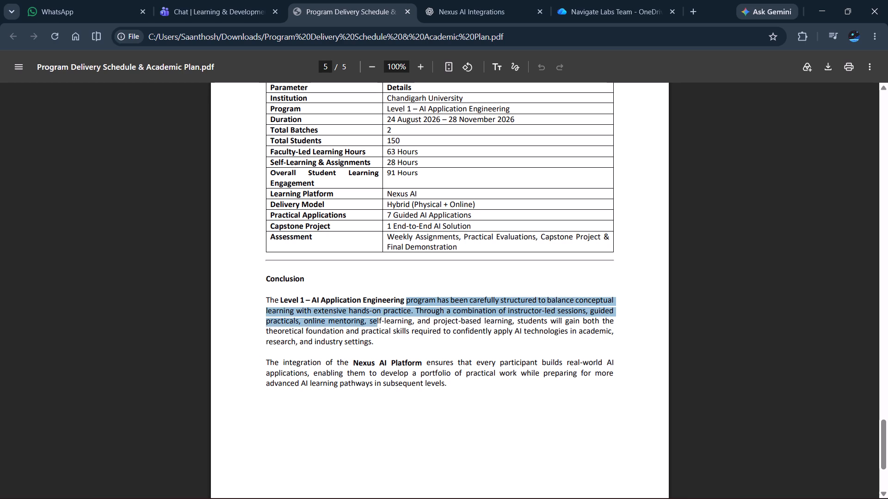
{"action": "left_click_drag", "start_coordinate": [365, 319], "coordinate": [358, 321]}
{"action": "left_click", "coordinate": [358, 321]}
Examine the Overall Learning Structure table on page 2, checking each component's weekly hours and the faculty-led and overall total hours.
{"action": "scroll", "coordinate": [358, 321], "scroll_direction": "up", "scroll_amount": 10}
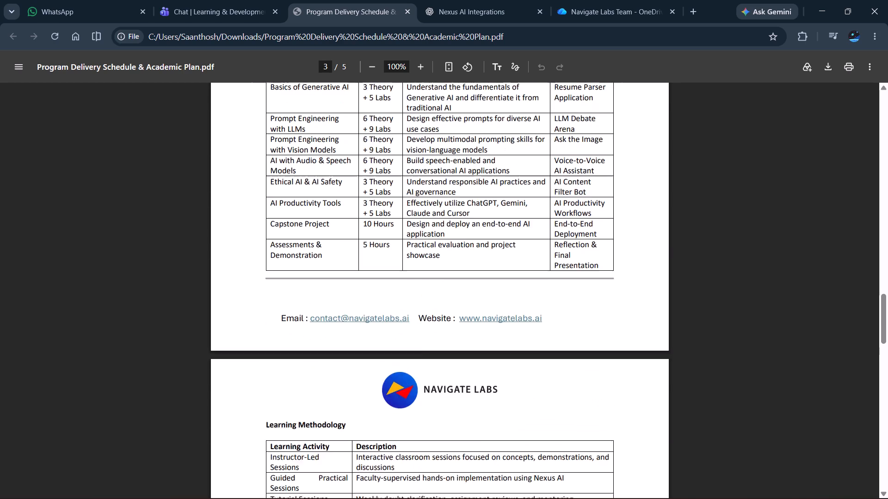
{"action": "scroll", "coordinate": [358, 321], "scroll_direction": "up", "scroll_amount": 11}
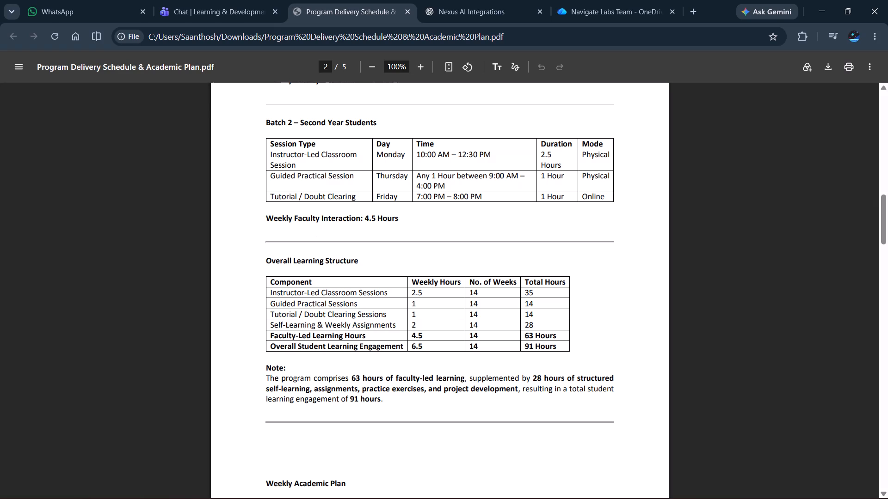
{"action": "left_click", "coordinate": [422, 302]}
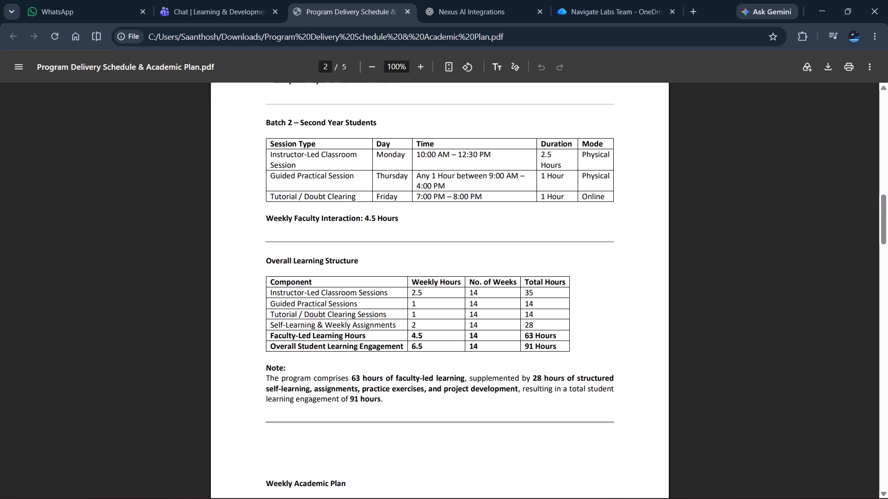
{"action": "left_click_drag", "start_coordinate": [422, 302], "coordinate": [410, 304]}
{"action": "left_click", "coordinate": [418, 303]}
{"action": "scroll", "coordinate": [418, 303], "scroll_direction": "right", "scroll_amount": 1}
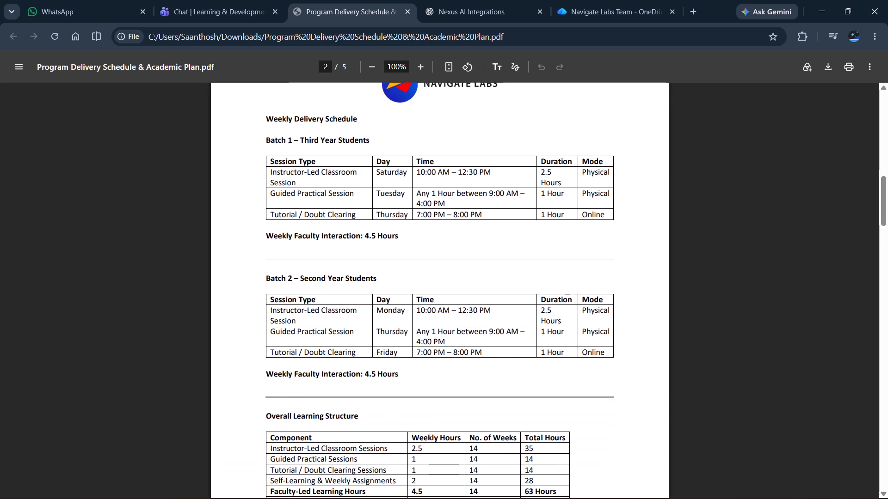
{"action": "scroll", "coordinate": [418, 303], "scroll_direction": "down", "scroll_amount": 1}
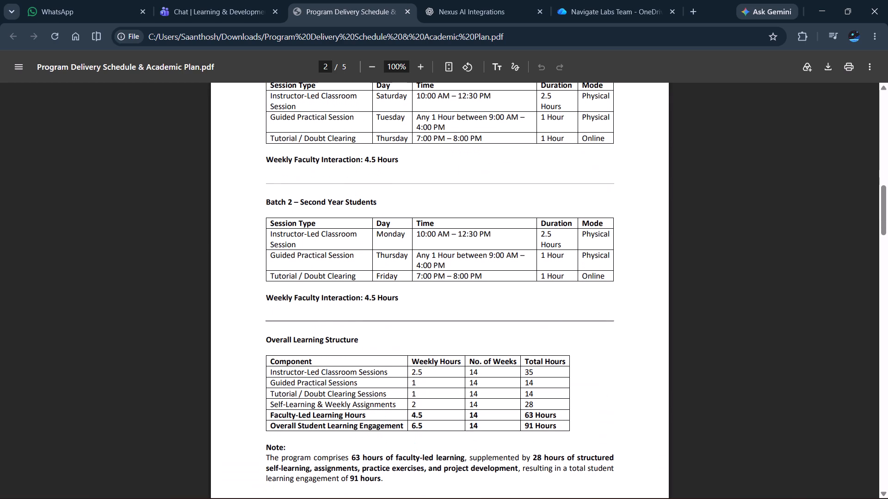
{"action": "scroll", "coordinate": [418, 303], "scroll_direction": "right", "scroll_amount": 1}
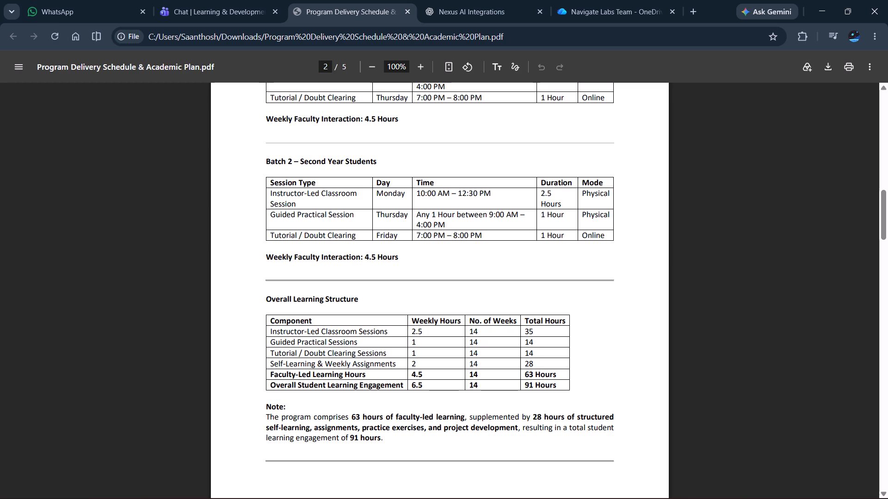
{"action": "left_click_drag", "start_coordinate": [420, 353], "coordinate": [408, 352]}
{"action": "left_click_drag", "start_coordinate": [418, 364], "coordinate": [411, 363]}
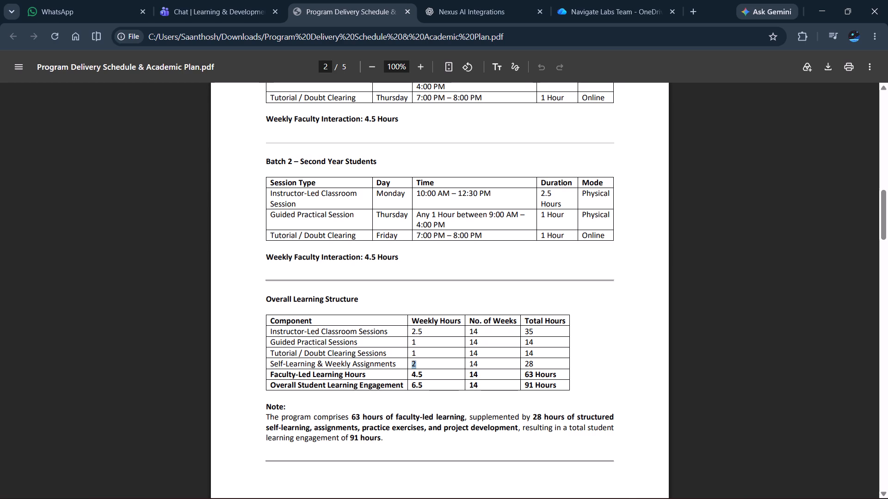
{"action": "left_click", "coordinate": [419, 363]}
{"action": "left_click_drag", "start_coordinate": [523, 385], "coordinate": [528, 385]}
{"action": "left_click_drag", "start_coordinate": [528, 385], "coordinate": [533, 385]}
{"action": "left_click_drag", "start_coordinate": [525, 377], "coordinate": [534, 377]}
Switch to the CU_Schedule workbook in Excel and check the total hours on the Proposed Schedule and Completed Sessions sheets.
{"action": "key", "text": "alt+Tab"}
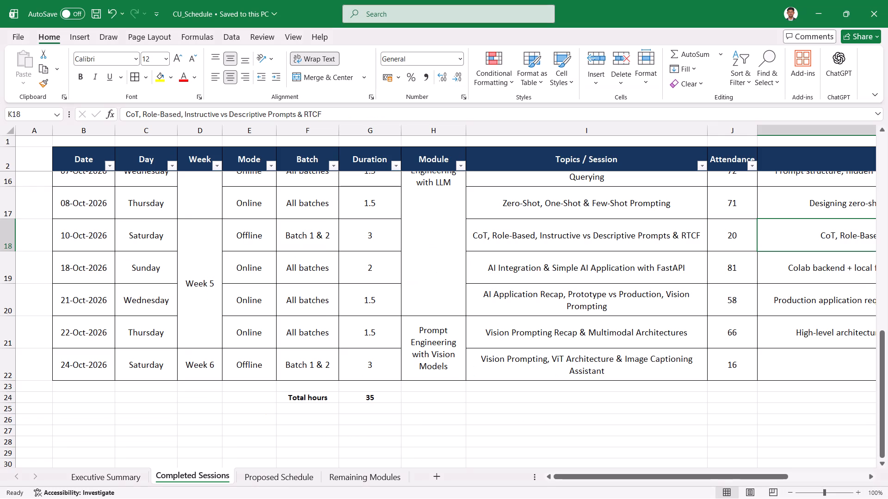
{"action": "left_click", "coordinate": [239, 479]}
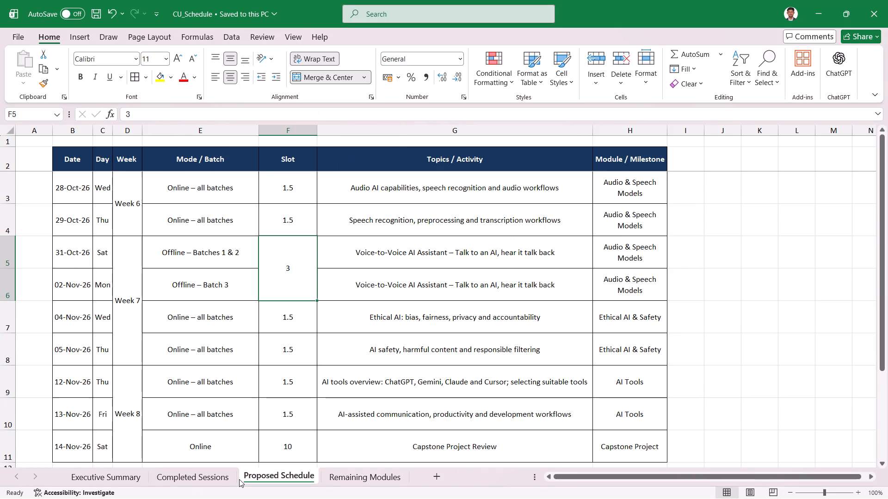
{"action": "scroll", "coordinate": [293, 349], "scroll_direction": "down", "scroll_amount": 4}
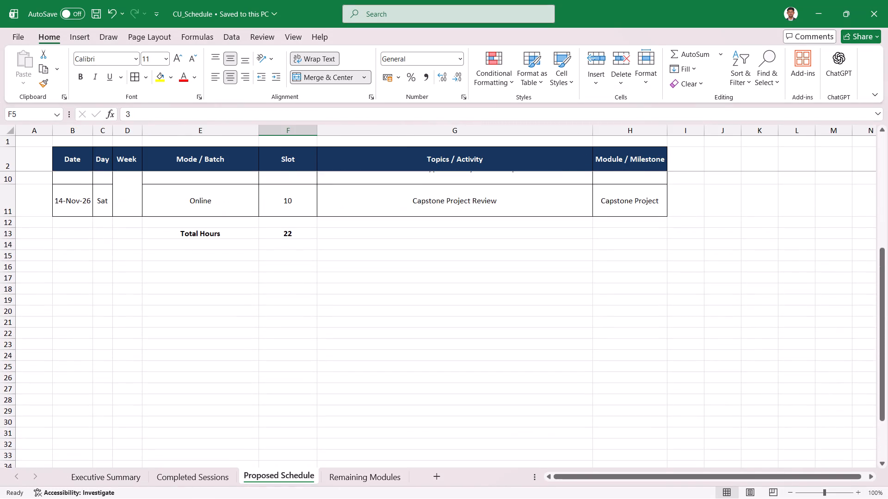
{"action": "left_click", "coordinate": [218, 479]}
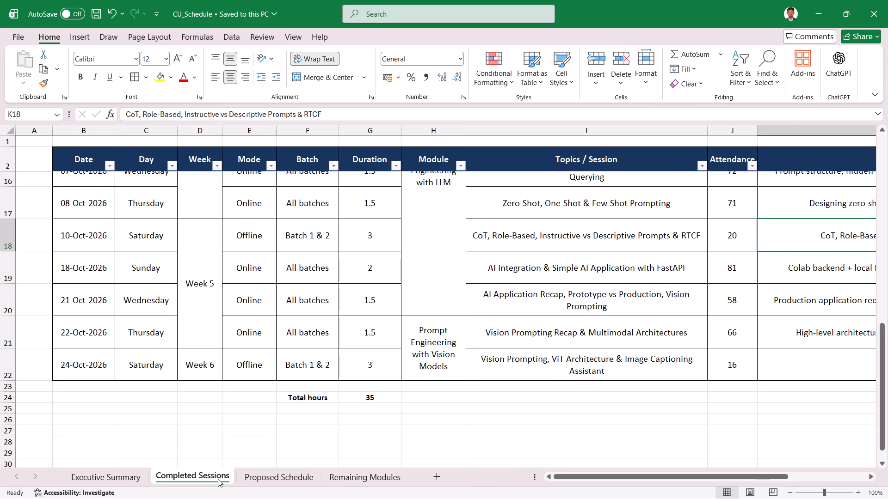
Return to the PDF in Chrome and compare the faculty-led and overall engagement hours, reading the note below the Overall Learning Structure table.
{"action": "key", "text": "alt+Tab"}
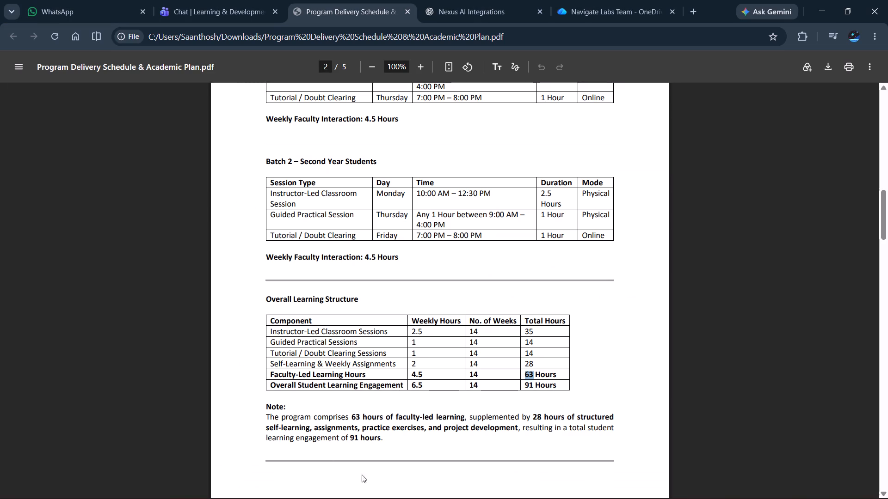
{"action": "left_click", "coordinate": [414, 388]}
{"action": "left_click_drag", "start_coordinate": [536, 374], "coordinate": [554, 374]}
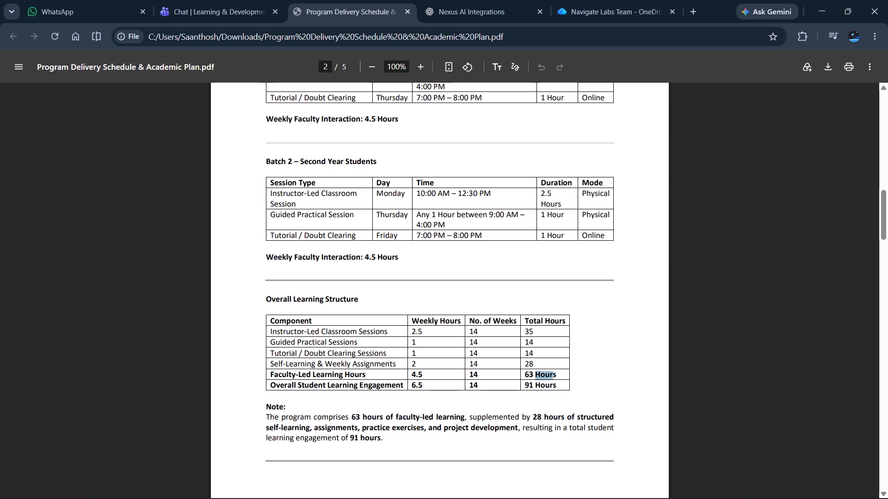
{"action": "left_click_drag", "start_coordinate": [554, 374], "coordinate": [555, 375]}
{"action": "left_click_drag", "start_coordinate": [562, 388], "coordinate": [537, 386]}
{"action": "left_click_drag", "start_coordinate": [536, 377], "coordinate": [556, 378]}
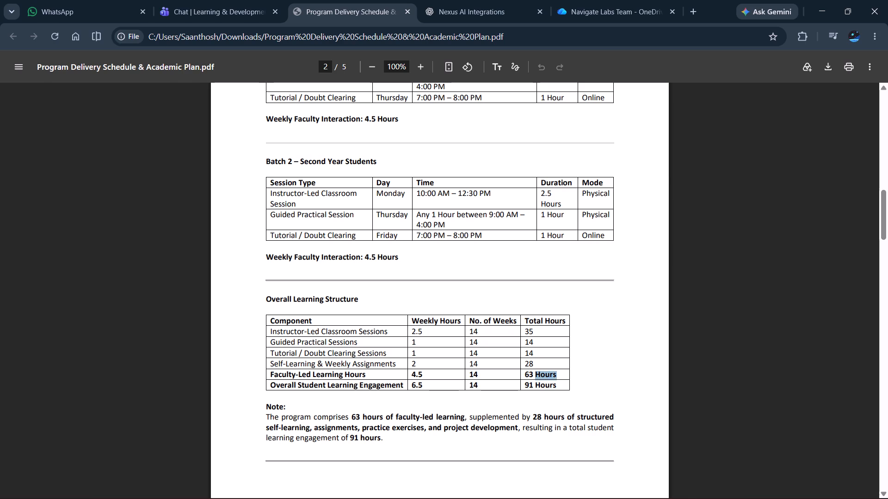
{"action": "left_click", "coordinate": [556, 378]}
{"action": "left_click_drag", "start_coordinate": [361, 429], "coordinate": [466, 430]}
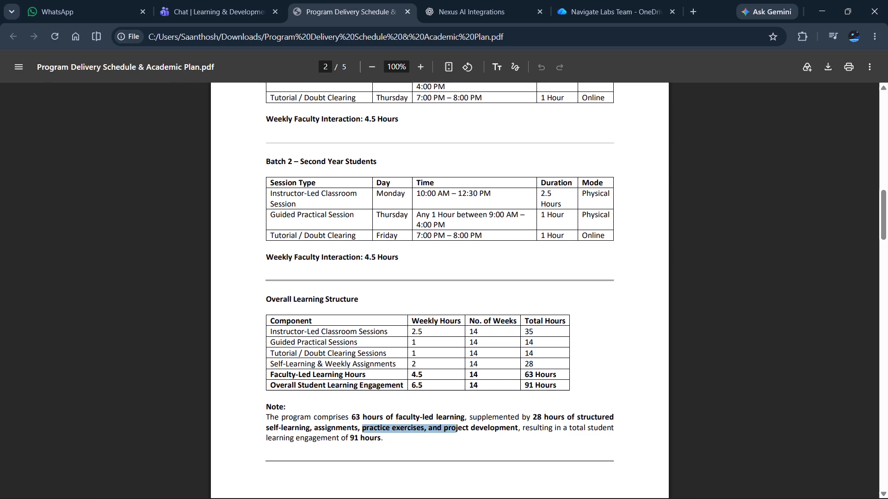
{"action": "left_click_drag", "start_coordinate": [466, 430], "coordinate": [520, 429]}
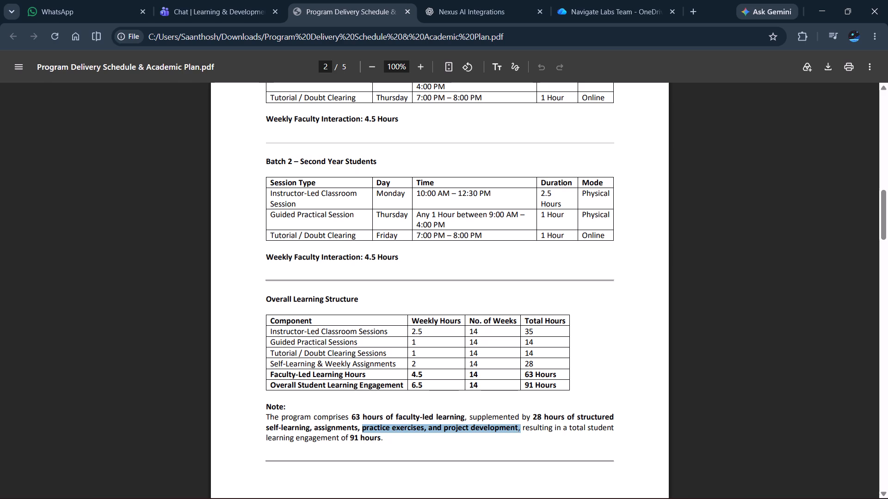
{"action": "left_click_drag", "start_coordinate": [520, 429], "coordinate": [553, 429]}
Read the note below the Overall Learning Structure table on the faculty-led, self-learning and total engagement hours.
{"action": "left_click_drag", "start_coordinate": [553, 429], "coordinate": [582, 429]}
{"action": "left_click_drag", "start_coordinate": [582, 429], "coordinate": [386, 434]}
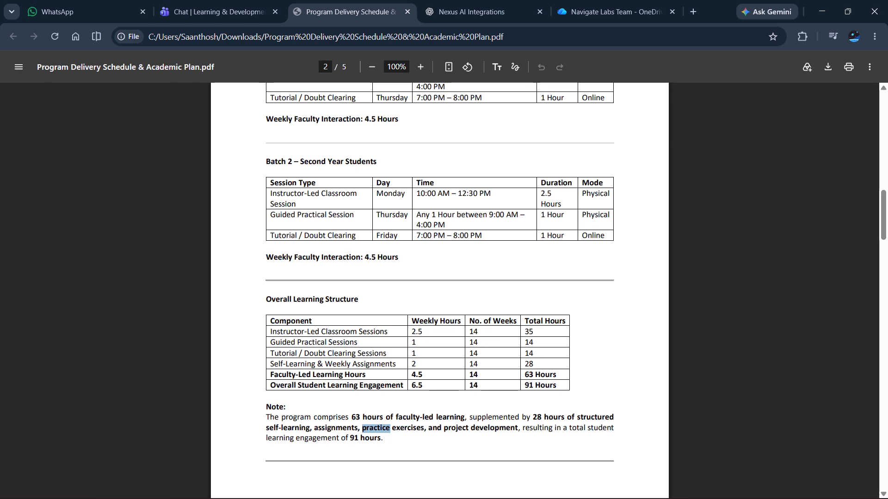
{"action": "left_click", "coordinate": [388, 441]}
{"action": "scroll", "coordinate": [388, 441], "scroll_direction": "right", "scroll_amount": 1}
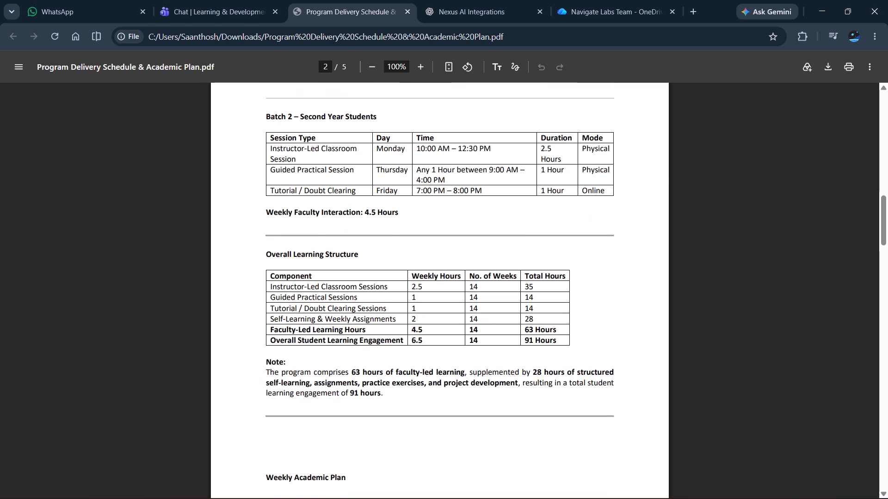
{"action": "scroll", "coordinate": [388, 441], "scroll_direction": "down", "scroll_amount": 4}
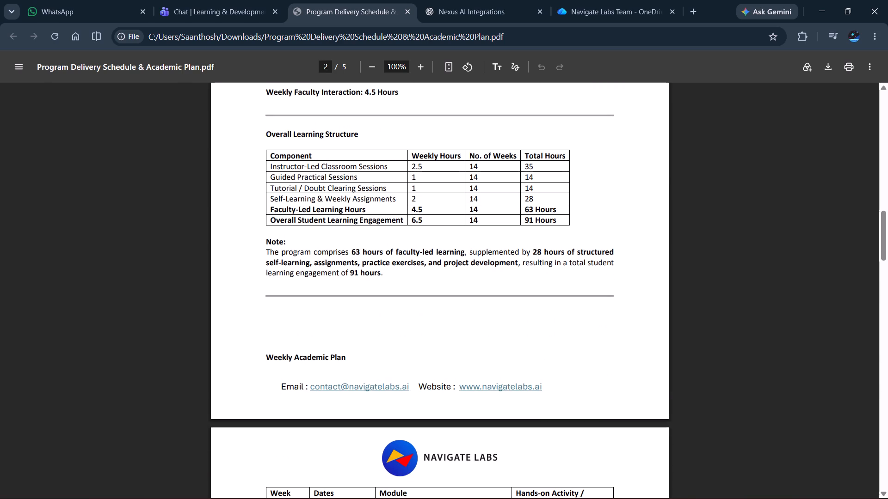
{"action": "scroll", "coordinate": [388, 441], "scroll_direction": "down", "scroll_amount": 1}
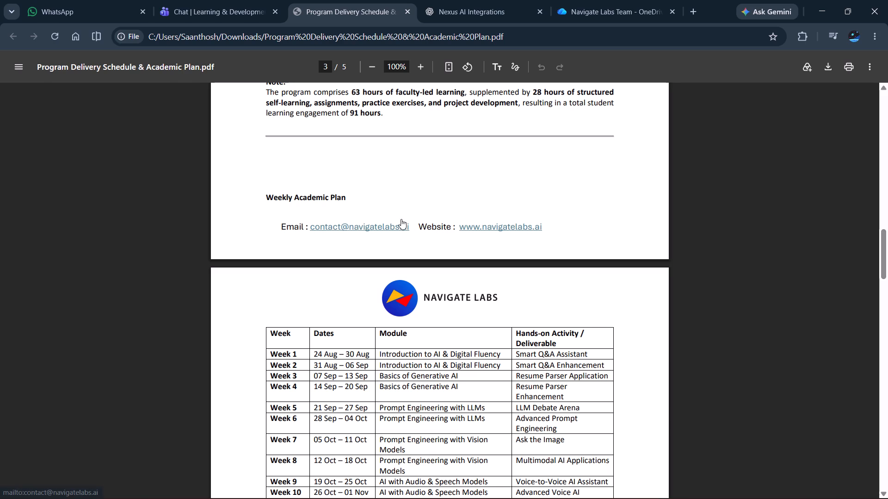
{"action": "scroll", "coordinate": [401, 219], "scroll_direction": "up", "scroll_amount": 1}
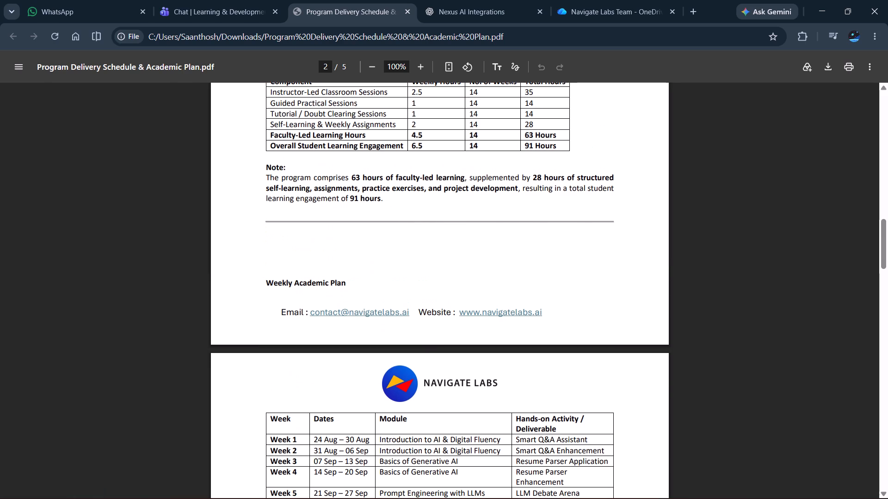
{"action": "left_click_drag", "start_coordinate": [390, 197], "coordinate": [352, 178]}
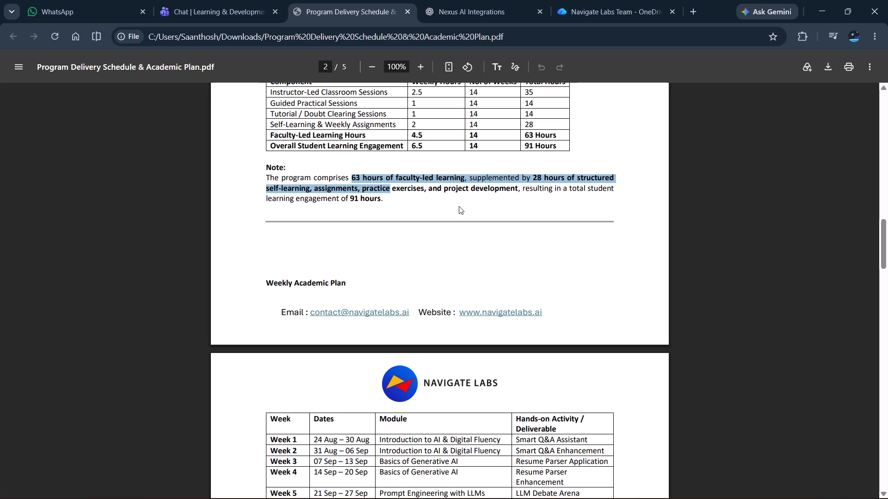
Examine the Weekly Academic Plan table on page 3, reading the dates, modules and hands-on deliverables for Weeks 1 to 14.
{"action": "scroll", "coordinate": [459, 206], "scroll_direction": "down", "scroll_amount": 1}
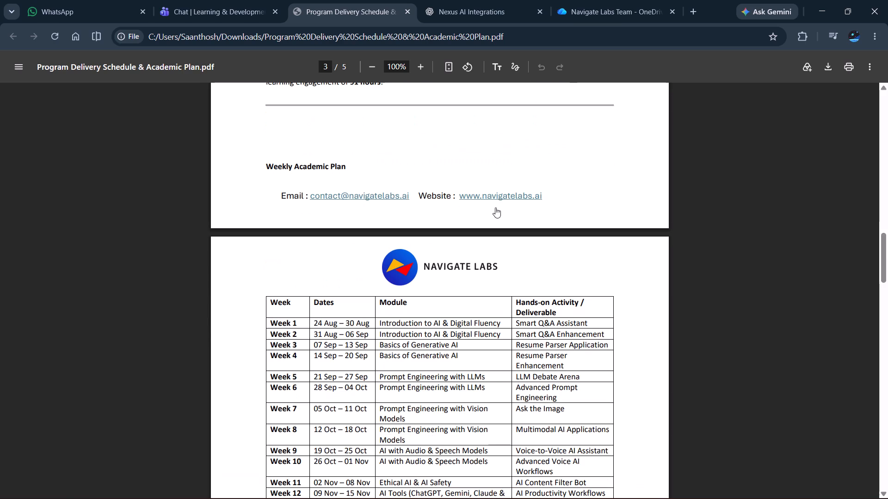
{"action": "left_click", "coordinate": [509, 349]}
{"action": "left_click", "coordinate": [487, 330]}
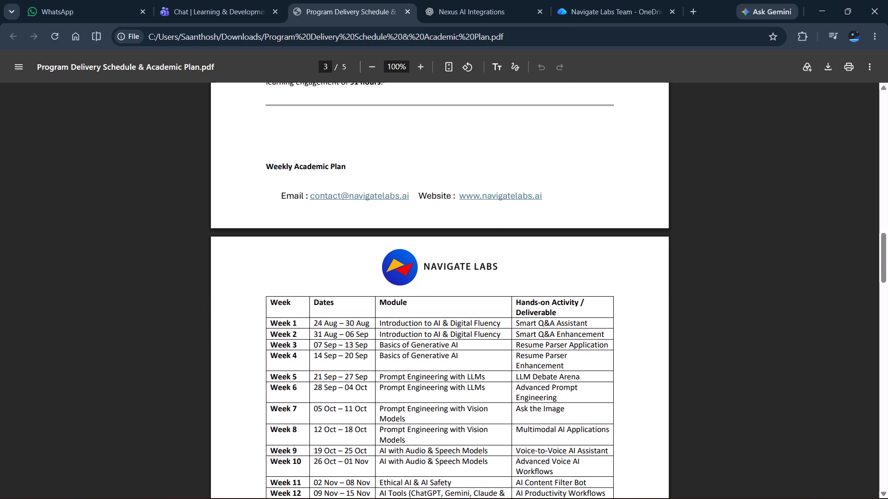
{"action": "left_click", "coordinate": [502, 324]}
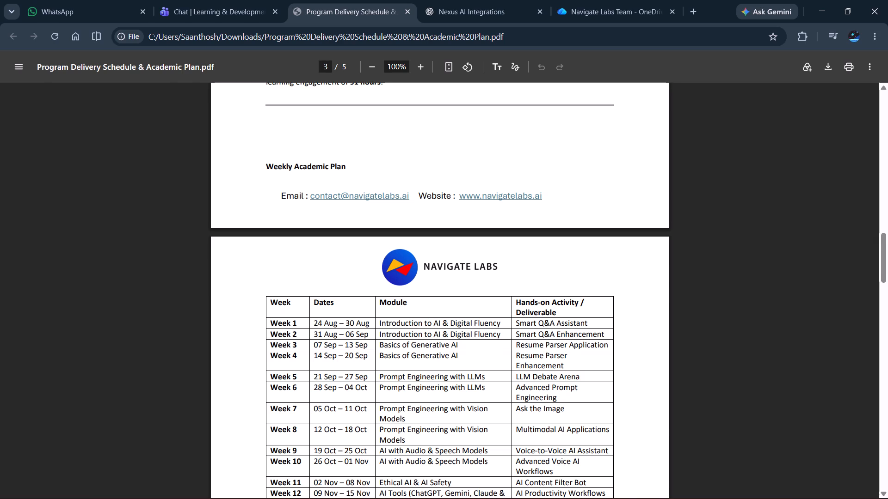
{"action": "scroll", "coordinate": [458, 322], "scroll_direction": "right", "scroll_amount": 1}
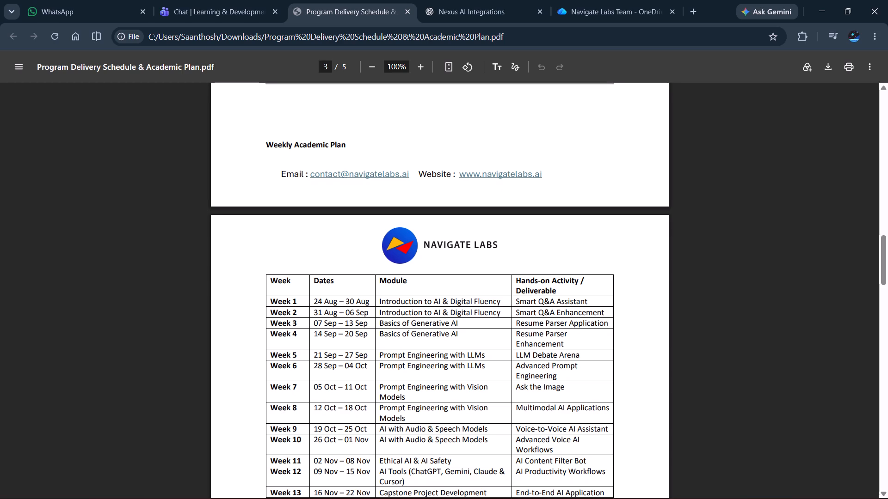
{"action": "scroll", "coordinate": [486, 392], "scroll_direction": "up", "scroll_amount": 1}
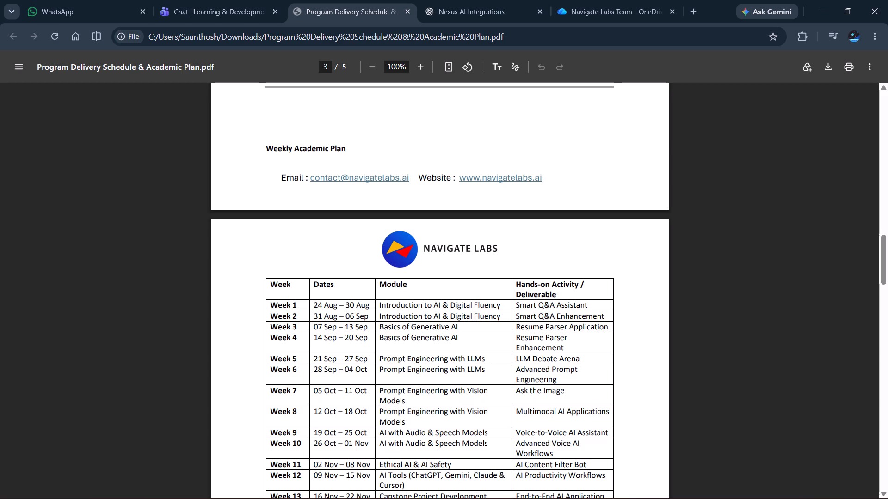
{"action": "scroll", "coordinate": [489, 411], "scroll_direction": "right", "scroll_amount": 2}
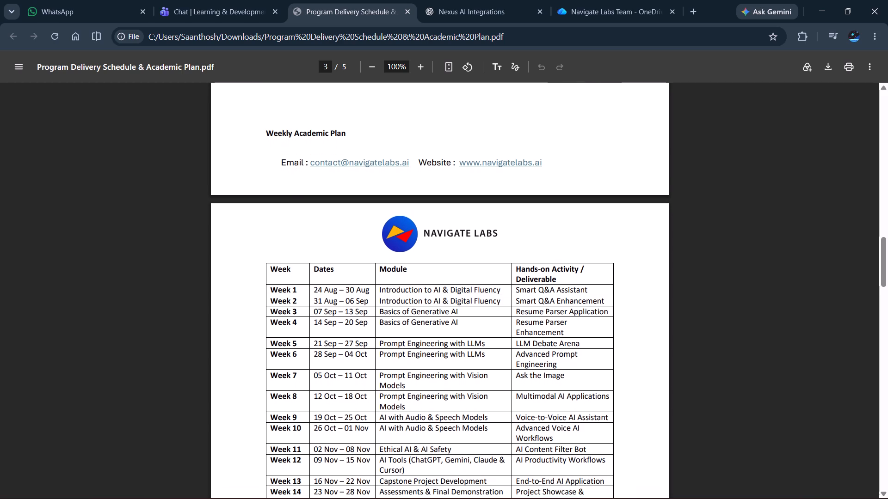
{"action": "scroll", "coordinate": [489, 411], "scroll_direction": "right", "scroll_amount": 1}
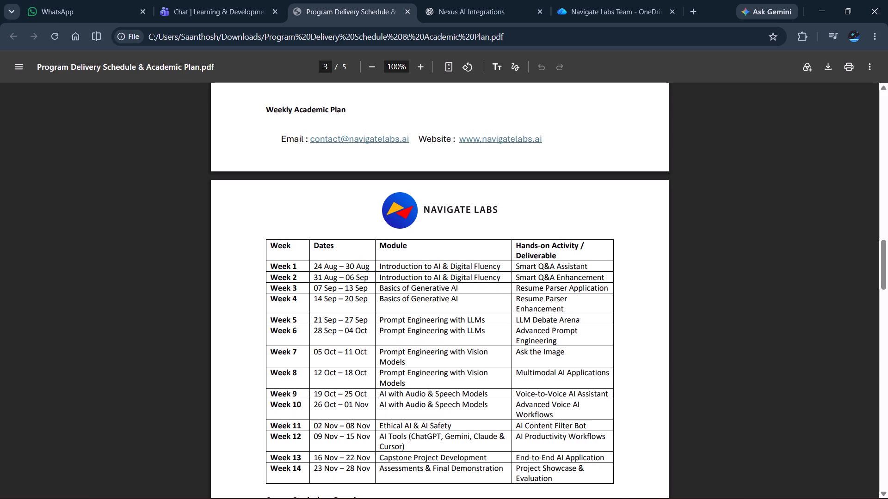
{"action": "scroll", "coordinate": [489, 411], "scroll_direction": "right", "scroll_amount": 1}
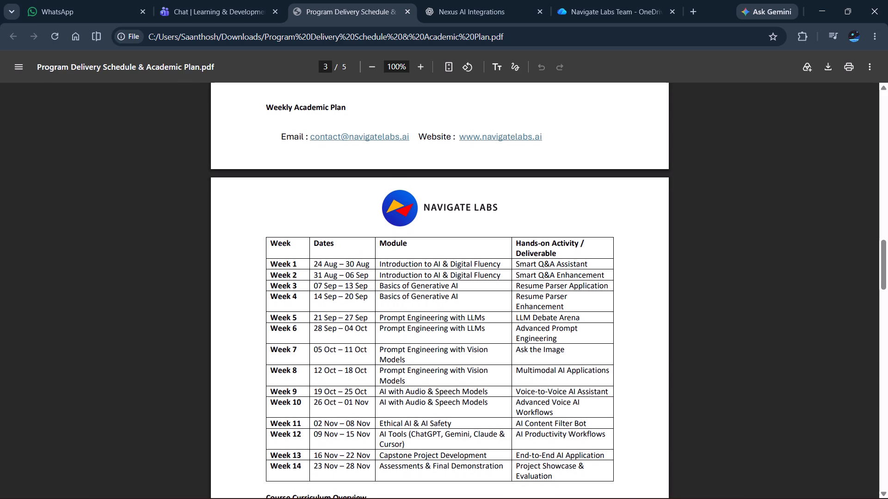
Switch to the CU_Schedule workbook in Excel, increase the Proposed Schedule table's font size to 12, and save the workbook.
{"action": "key", "text": "alt+Tab"}
{"action": "left_click", "coordinate": [284, 476]}
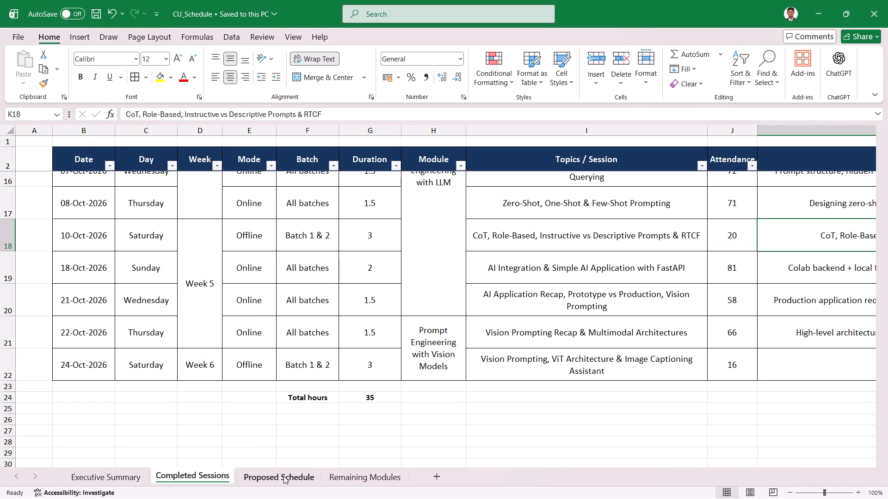
{"action": "scroll", "coordinate": [204, 433], "scroll_direction": "up", "scroll_amount": 4}
{"action": "scroll", "coordinate": [204, 433], "scroll_direction": "down", "scroll_amount": 1}
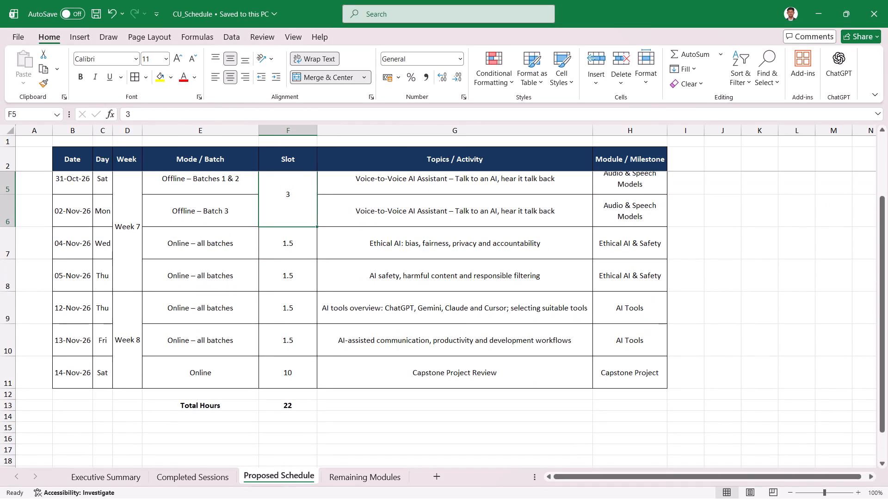
{"action": "left_click", "coordinate": [303, 384]}
{"action": "key", "text": "ctrl+a"}
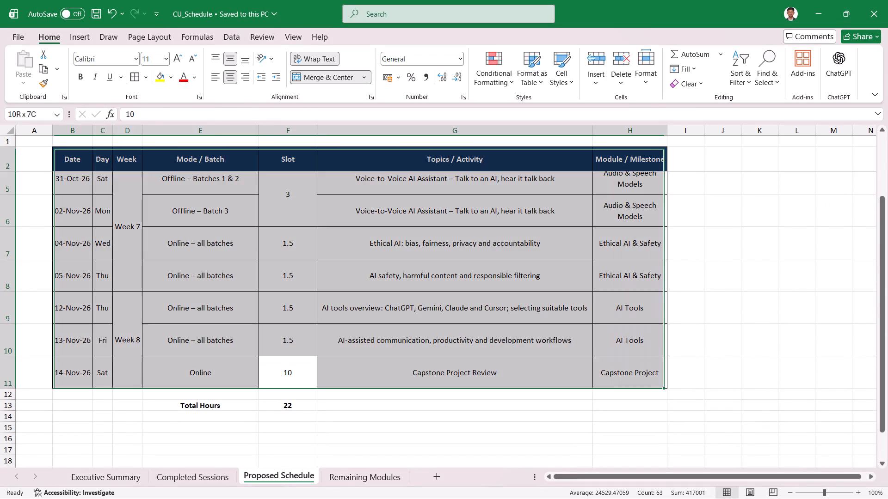
{"action": "left_click", "coordinate": [177, 61]}
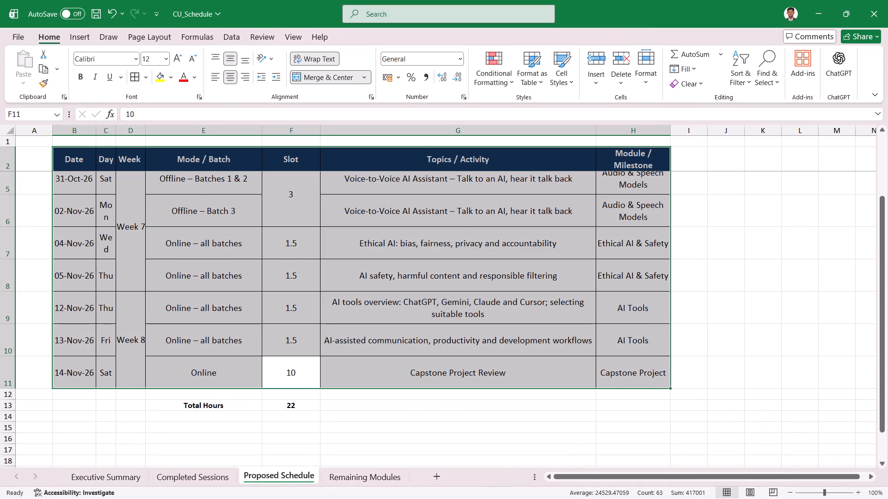
{"action": "key", "text": "ctrl+s"}
Increase the font size of the Total Hours label and value below the Proposed Schedule table to 12.
{"action": "left_click", "coordinate": [199, 404]}
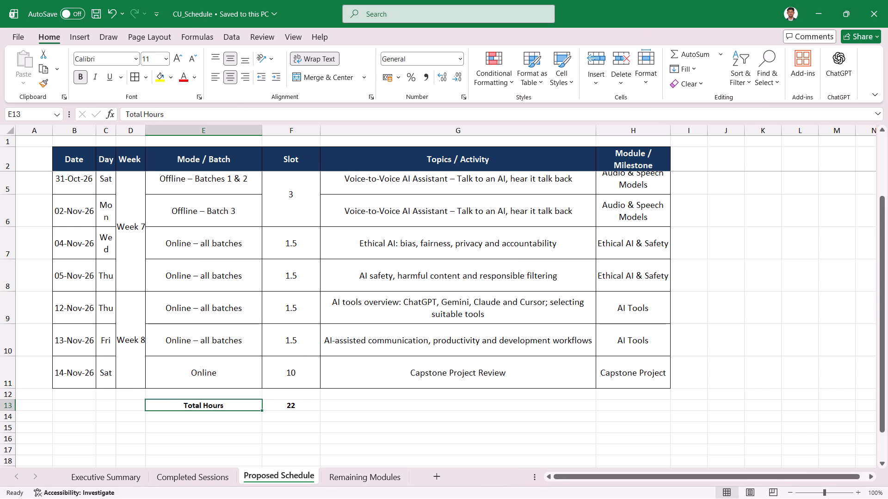
{"action": "left_click_drag", "start_coordinate": [224, 402], "coordinate": [292, 400]}
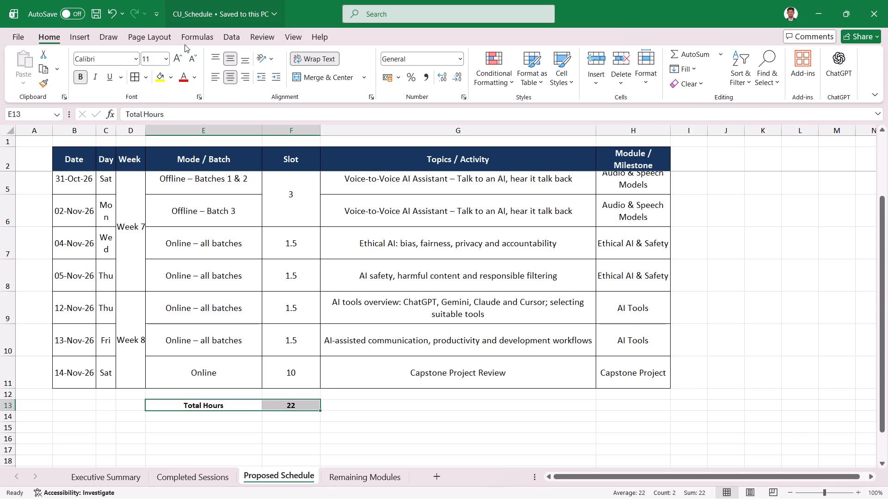
{"action": "left_click", "coordinate": [175, 53]}
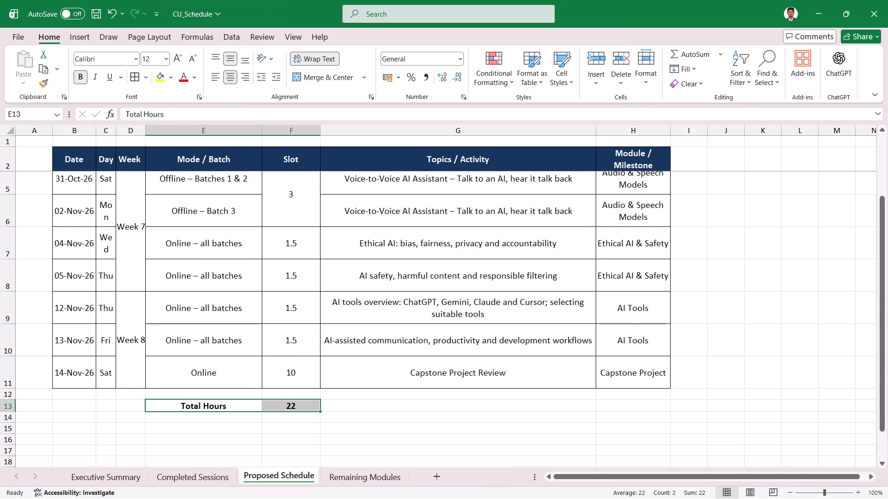
Autofit the Week and Day columns of the Proposed Schedule and turn off text wrapping in the Date and Day columns.
{"action": "double_click", "coordinate": [146, 127]}
{"action": "double_click", "coordinate": [118, 131]}
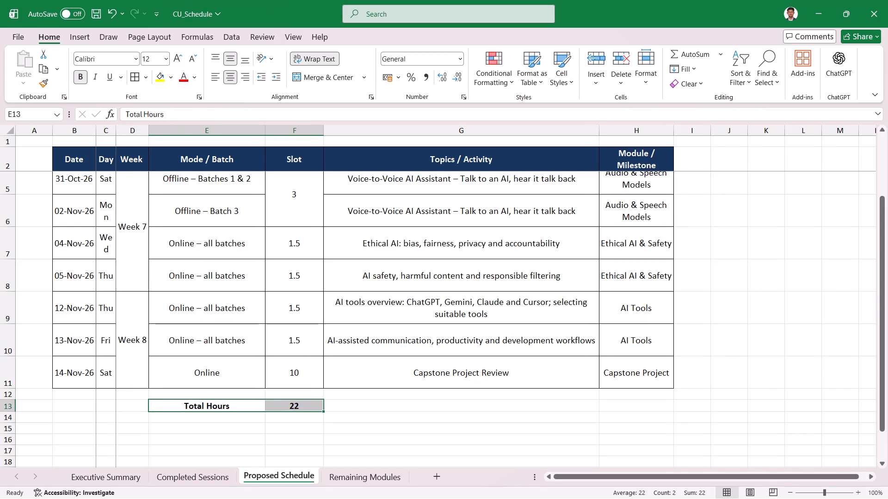
{"action": "left_click", "coordinate": [105, 129]}
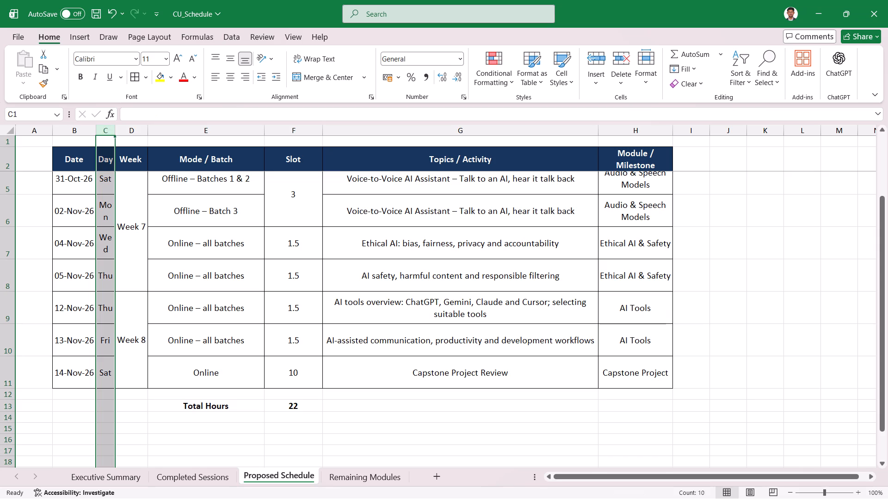
{"action": "left_click", "coordinate": [82, 133], "text": "ctrl"}
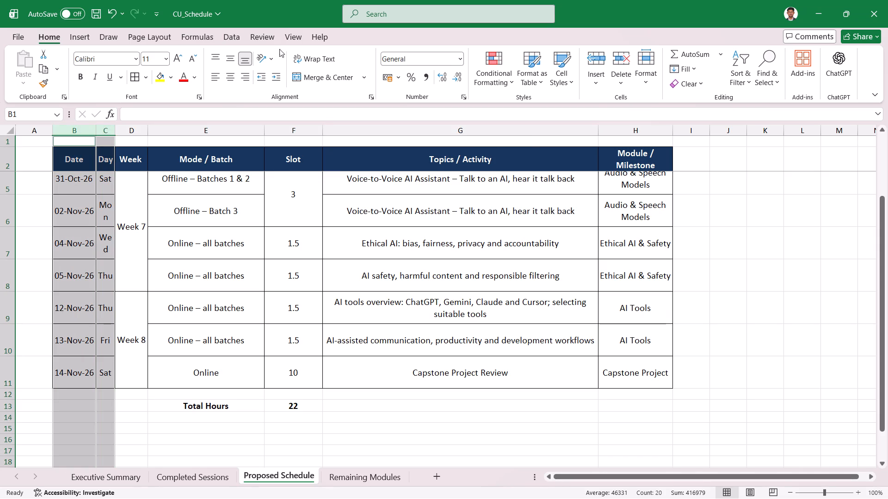
{"action": "left_click", "coordinate": [319, 58]}
{"action": "left_click", "coordinate": [319, 58]}
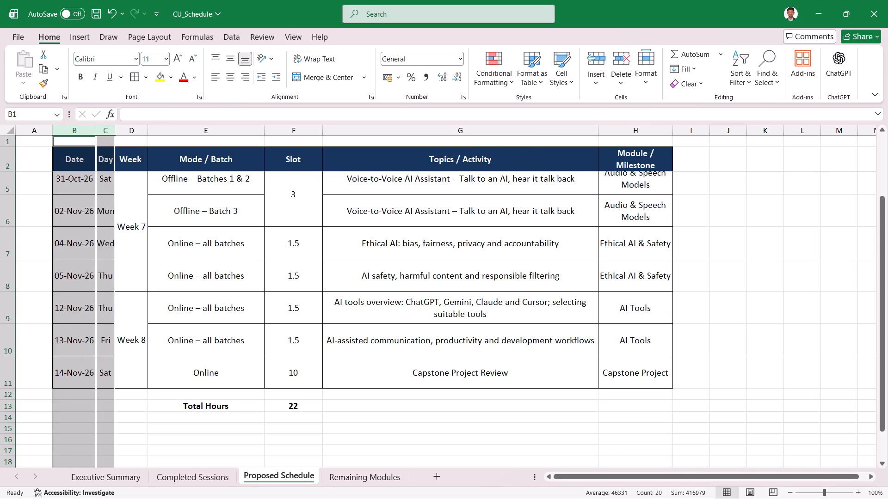
{"action": "double_click", "coordinate": [113, 127]}
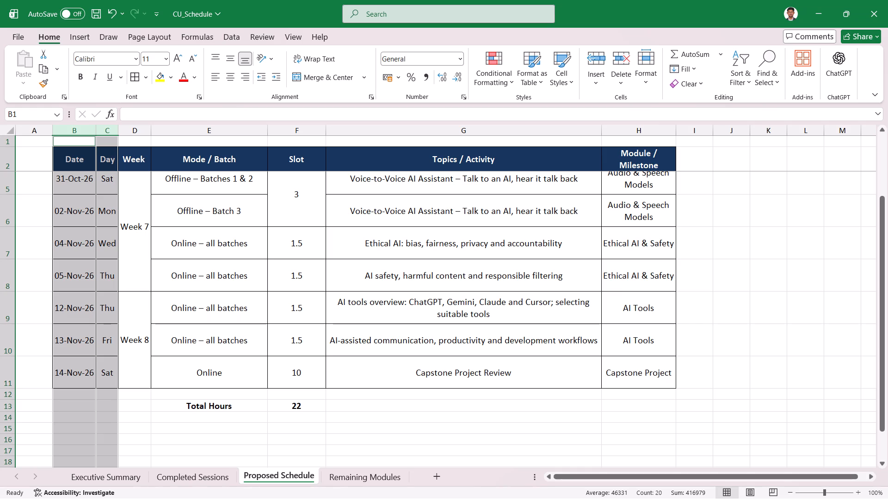
Copy the Saturday, Monday, Wednesday and Thursday names for 03–08 Oct in Completed Sessions into the 31-Oct to 05-Nov Day cells of Proposed Schedule.
{"action": "left_click", "coordinate": [219, 470]}
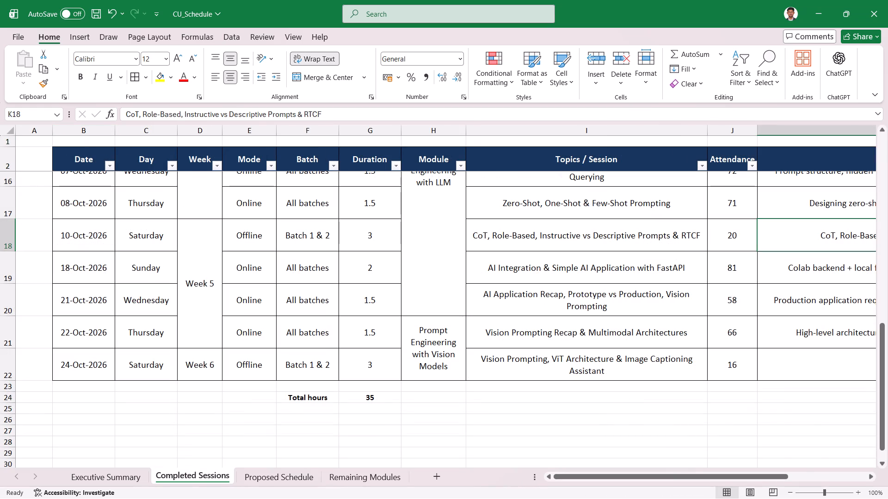
{"action": "scroll", "coordinate": [158, 286], "scroll_direction": "up", "scroll_amount": 1}
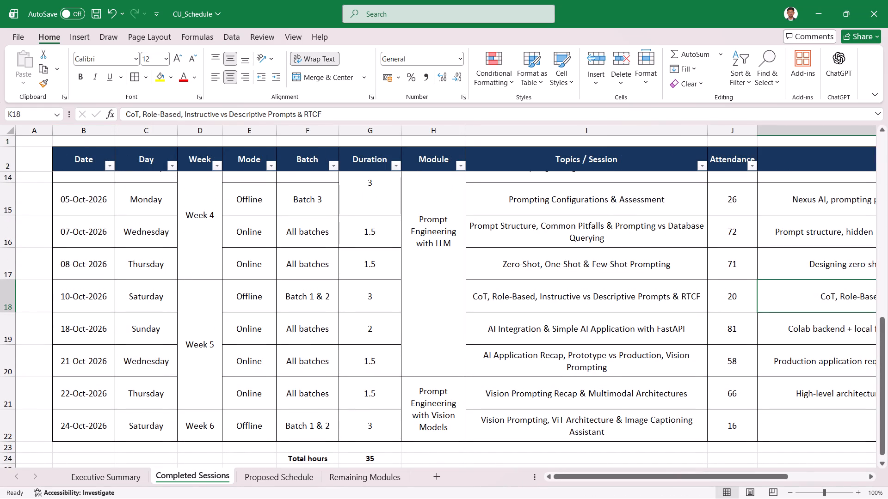
{"action": "scroll", "coordinate": [158, 243], "scroll_direction": "up", "scroll_amount": 1}
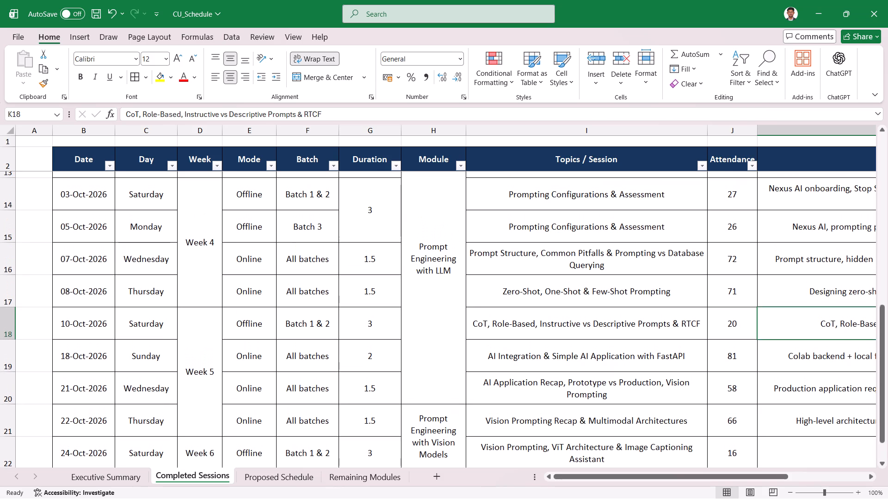
{"action": "left_click_drag", "start_coordinate": [152, 196], "coordinate": [149, 284]}
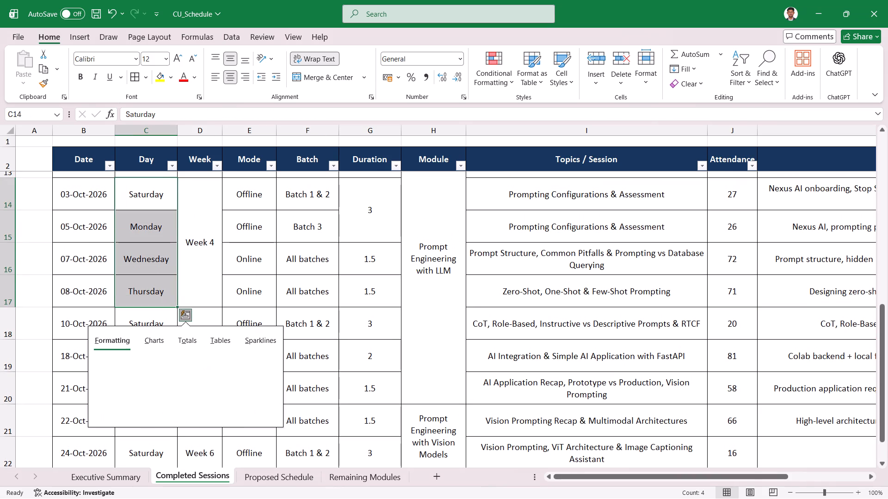
{"action": "key", "text": "ctrl+c"}
{"action": "left_click", "coordinate": [163, 290]}
{"action": "left_click_drag", "start_coordinate": [163, 290], "coordinate": [157, 237]}
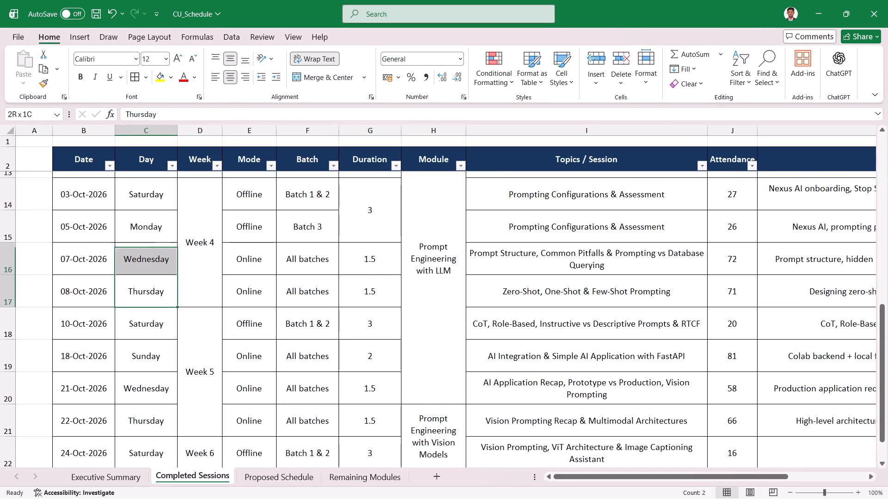
{"action": "left_click_drag", "start_coordinate": [157, 237], "coordinate": [161, 202]}
{"action": "key", "text": "ctrl+c"}
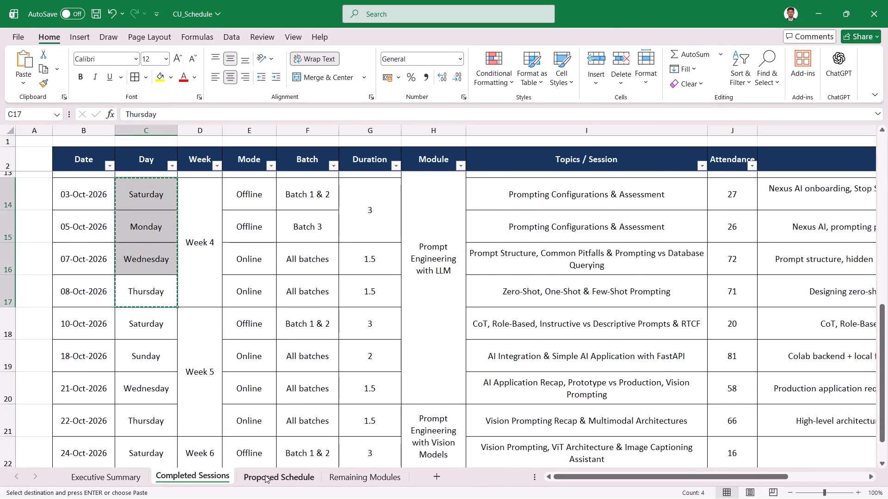
{"action": "left_click", "coordinate": [265, 475]}
{"action": "left_click", "coordinate": [107, 178]}
{"action": "key", "text": "ctrl+v"}
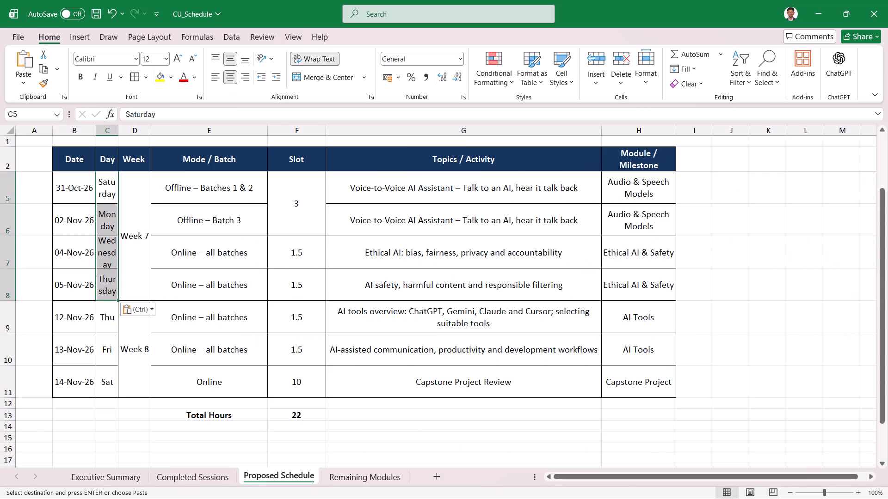
Turn off text wrapping for the pasted day names and autofit the Day column.
{"action": "left_click", "coordinate": [322, 62]}
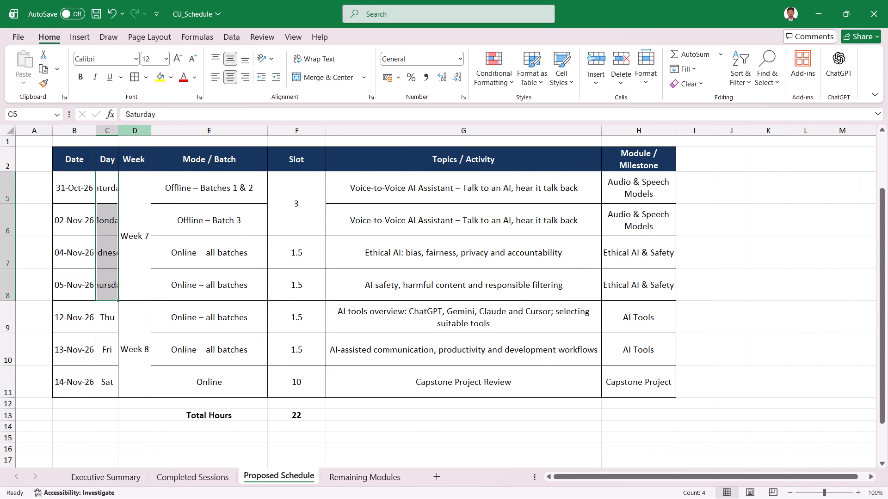
{"action": "double_click", "coordinate": [119, 129]}
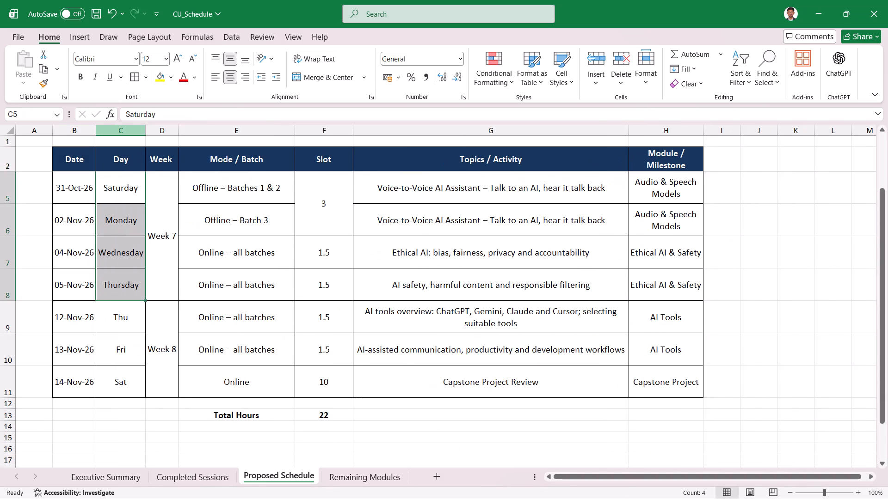
Copy Thursday into the 12-Nov Day cell and Saturday into the 14-Nov Day cell, and save the workbook.
{"action": "left_click", "coordinate": [129, 287]}
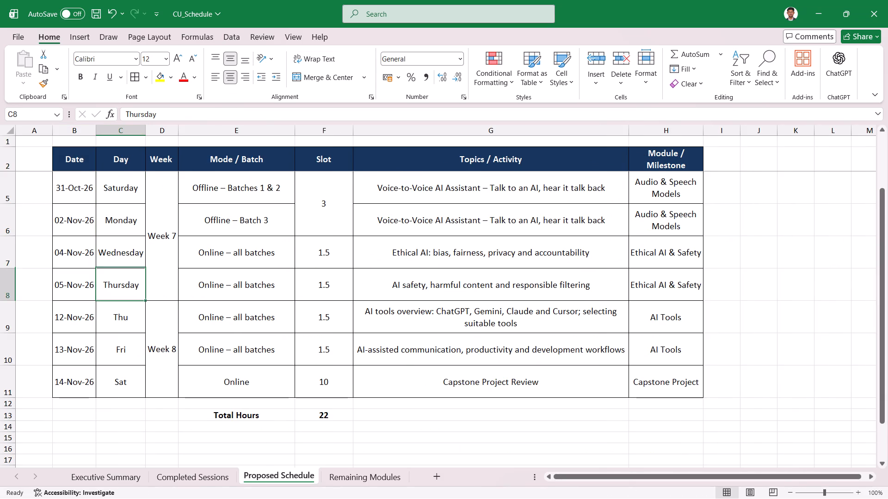
{"action": "key", "text": "ctrl+c"}
{"action": "left_click", "coordinate": [124, 316]}
{"action": "key", "text": "ctrl+v"}
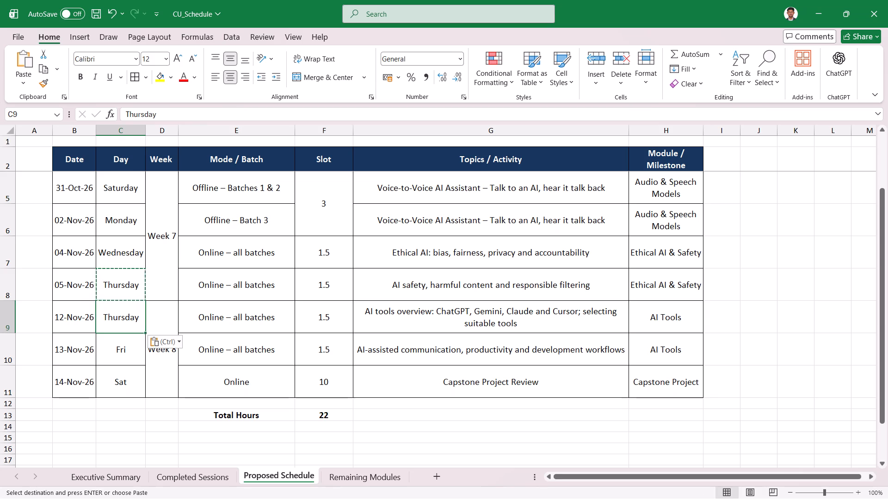
{"action": "left_click", "coordinate": [133, 193]}
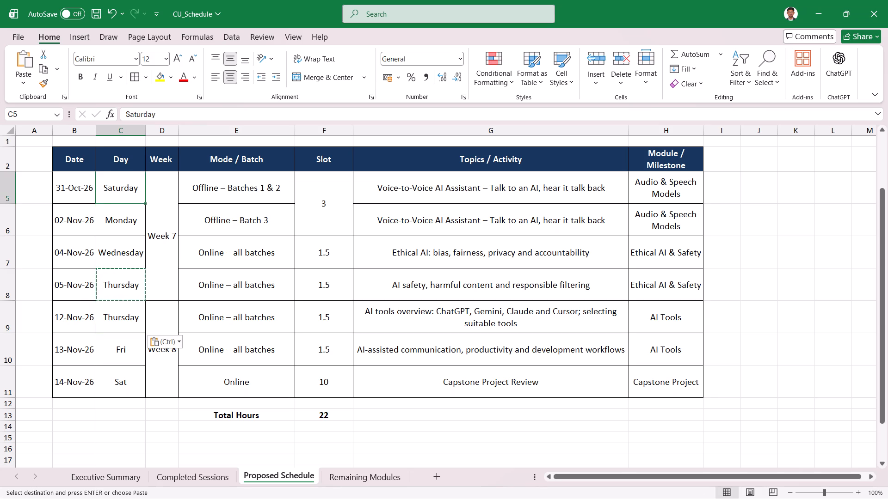
{"action": "key", "text": "ctrl+c"}
{"action": "left_click", "coordinate": [124, 371]}
{"action": "key", "text": "ctrl+v"}
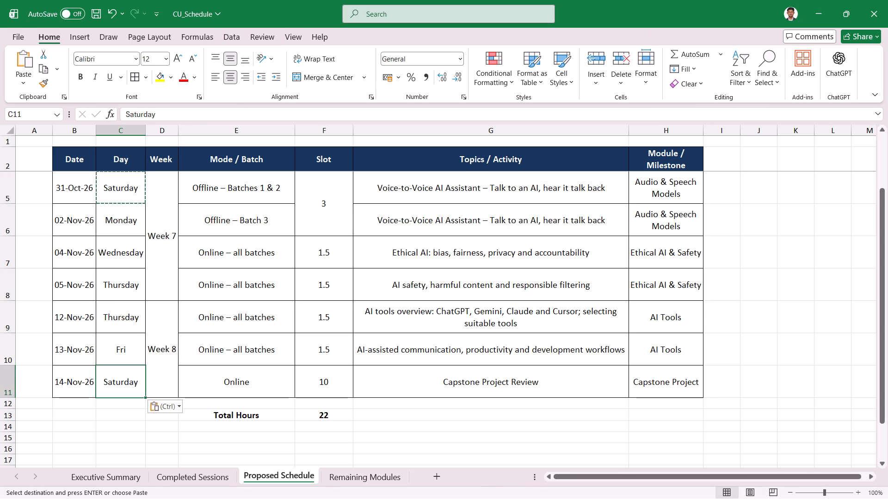
{"action": "key", "text": "ctrl+s"}
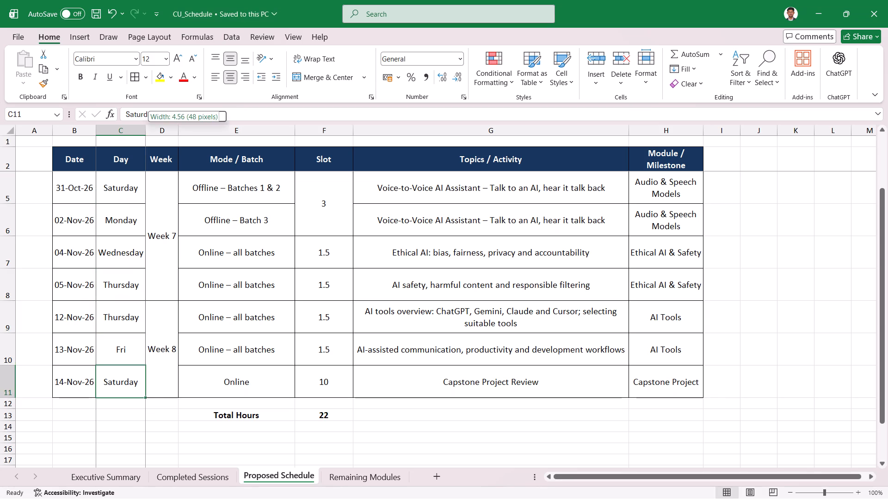
{"action": "double_click", "coordinate": [148, 129]}
Change the 13-Nov Day cell to Friday and save the workbook.
{"action": "left_click", "coordinate": [126, 349]}
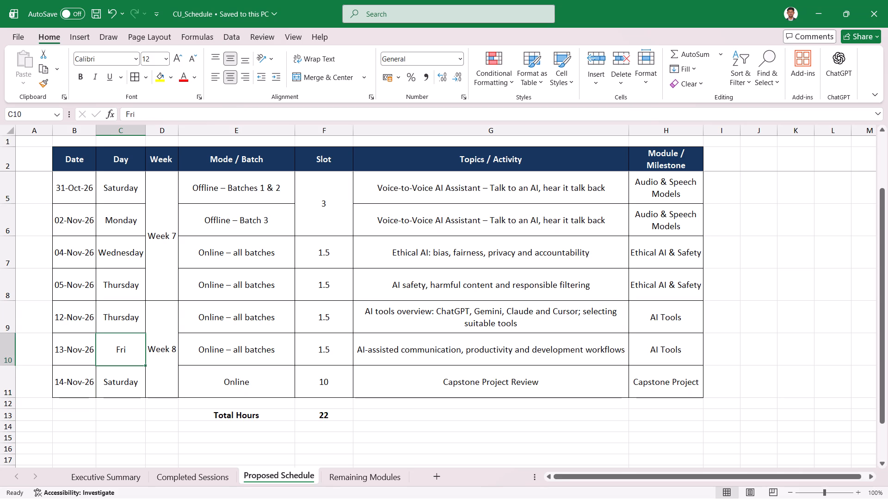
{"action": "type", "text": "Friday"}
{"action": "key", "text": "Return"}
{"action": "key", "text": "ctrl+s"}
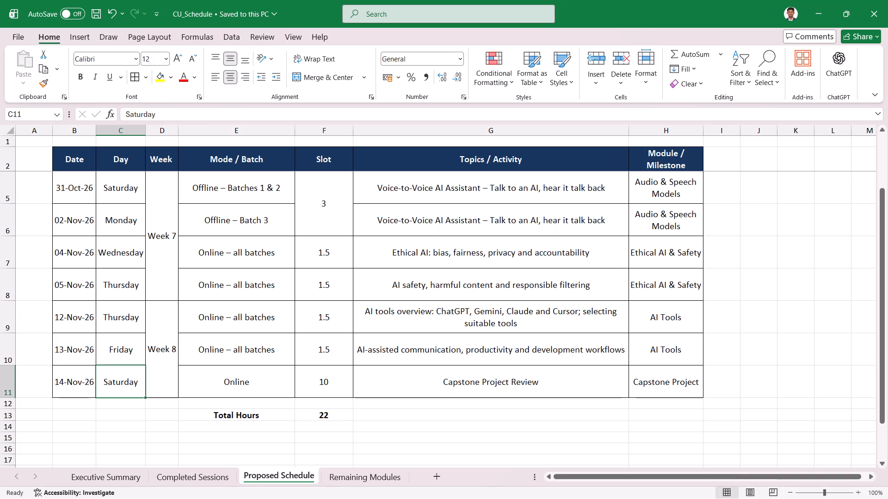
Switch to the Program Delivery Schedule & Academic Plan PDF in the browser.
{"action": "key", "text": "alt+Tab"}
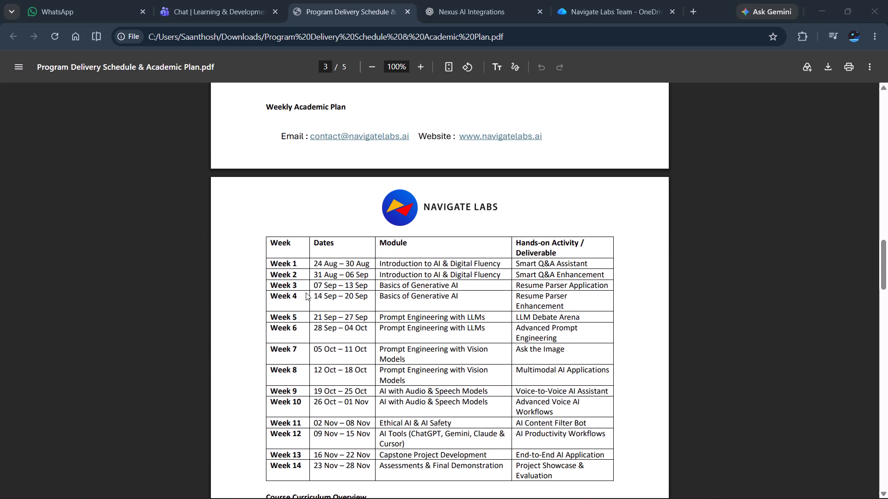
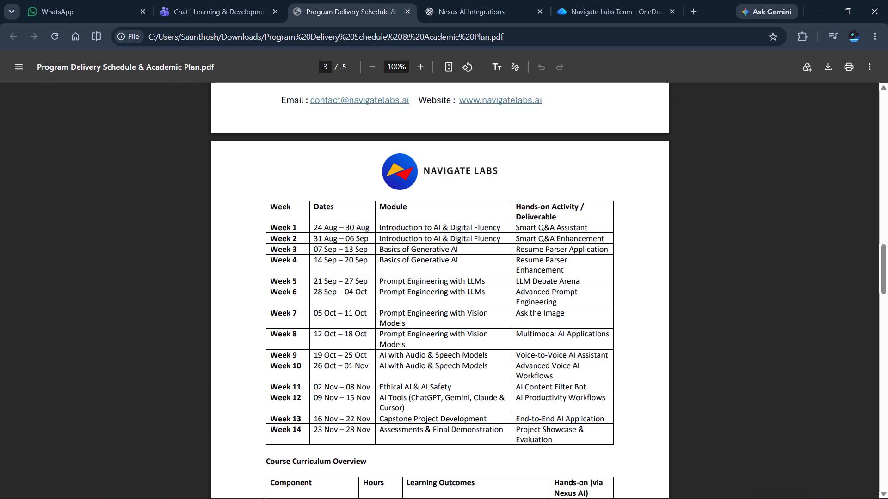
Examine the weekly module dates, curriculum hours and learning methodology tables in the academic plan PDF, including the tutorial sessions description.
{"action": "scroll", "coordinate": [453, 293], "scroll_direction": "right", "scroll_amount": 2}
{"action": "scroll", "coordinate": [453, 293], "scroll_direction": "down", "scroll_amount": 1}
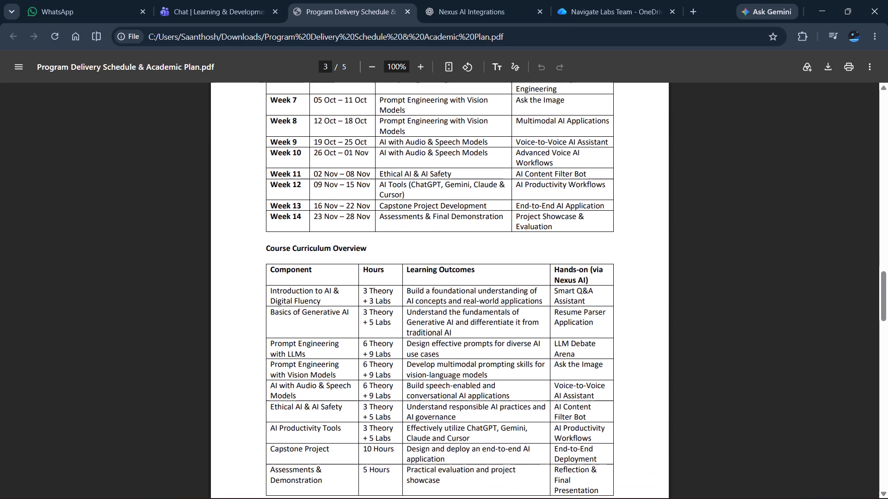
{"action": "scroll", "coordinate": [453, 293], "scroll_direction": "down", "scroll_amount": 1}
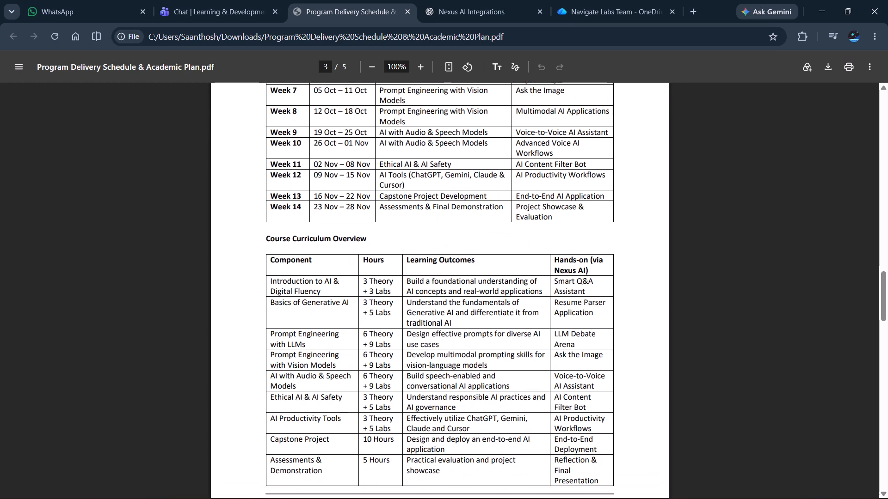
{"action": "scroll", "coordinate": [453, 293], "scroll_direction": "right", "scroll_amount": 1}
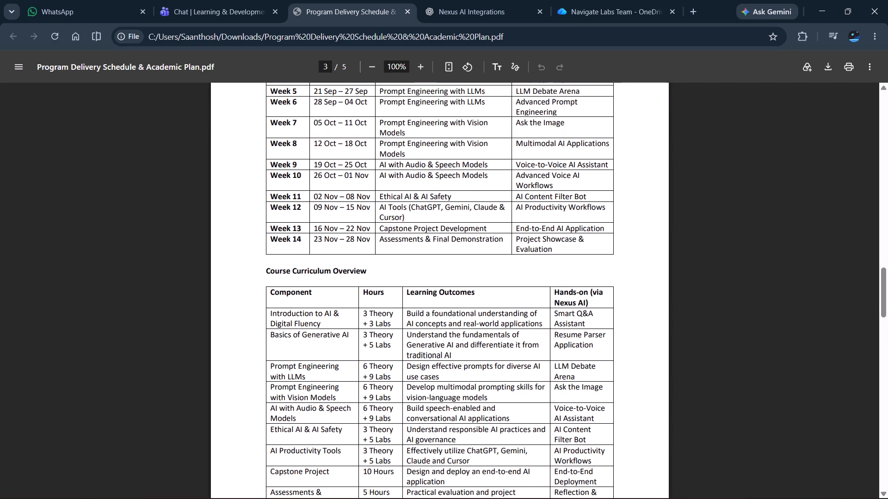
{"action": "scroll", "coordinate": [453, 293], "scroll_direction": "down", "scroll_amount": 3}
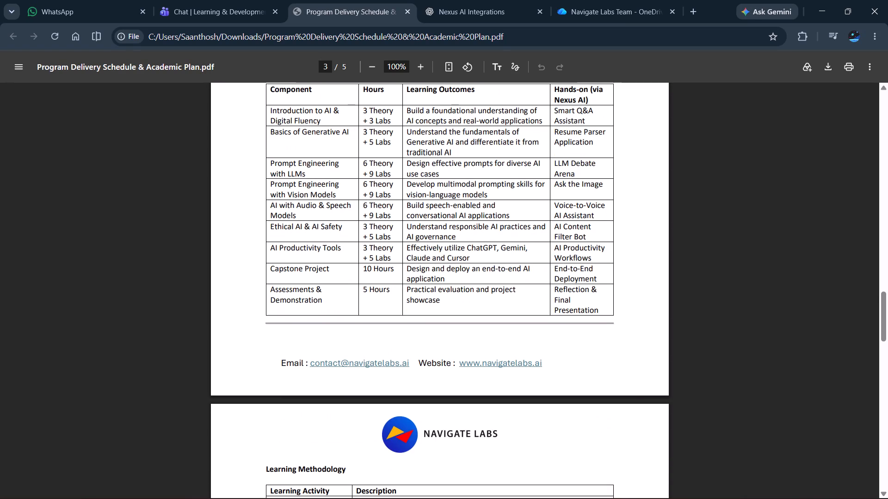
{"action": "scroll", "coordinate": [453, 293], "scroll_direction": "down", "scroll_amount": 4}
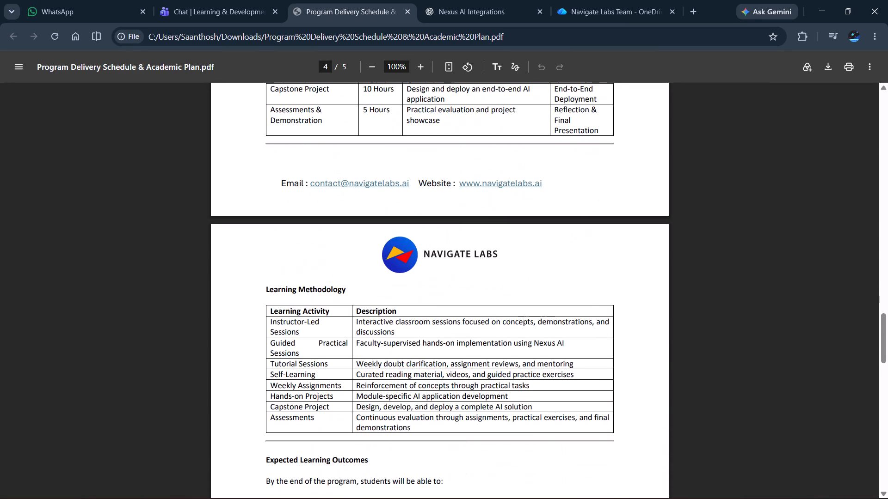
{"action": "scroll", "coordinate": [453, 293], "scroll_direction": "down", "scroll_amount": 1}
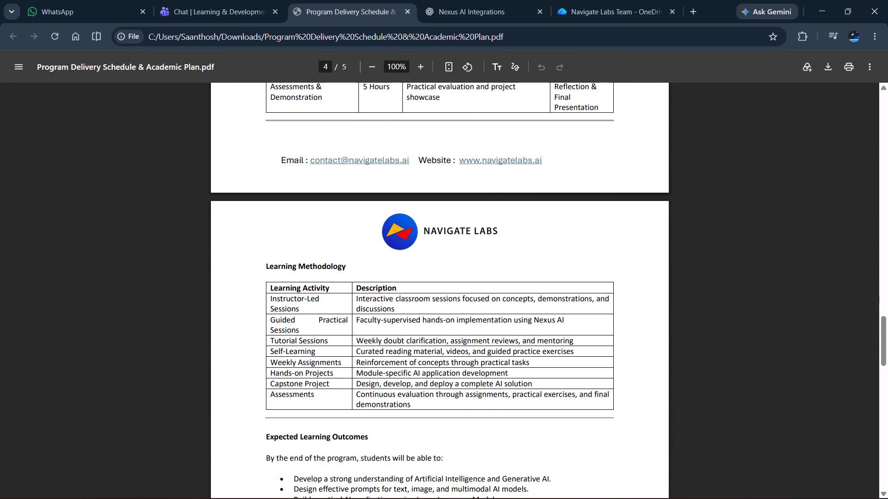
{"action": "scroll", "coordinate": [453, 293], "scroll_direction": "down", "scroll_amount": 2}
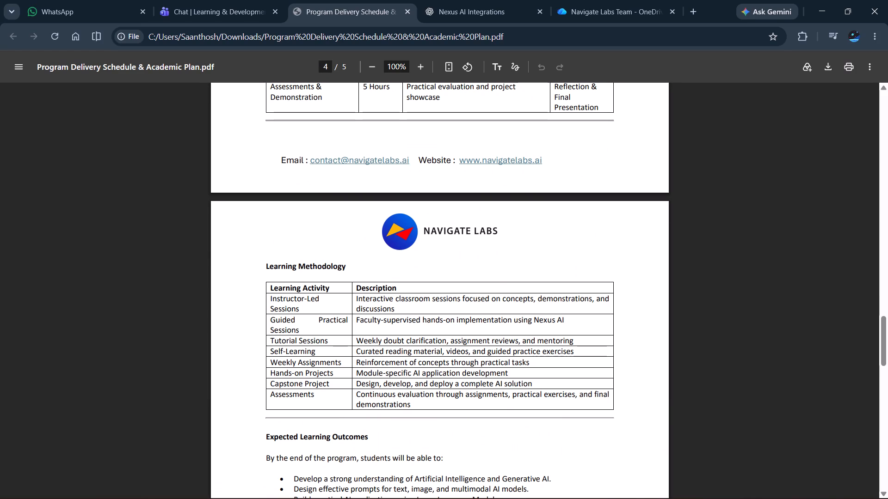
{"action": "scroll", "coordinate": [453, 293], "scroll_direction": "down", "scroll_amount": 1}
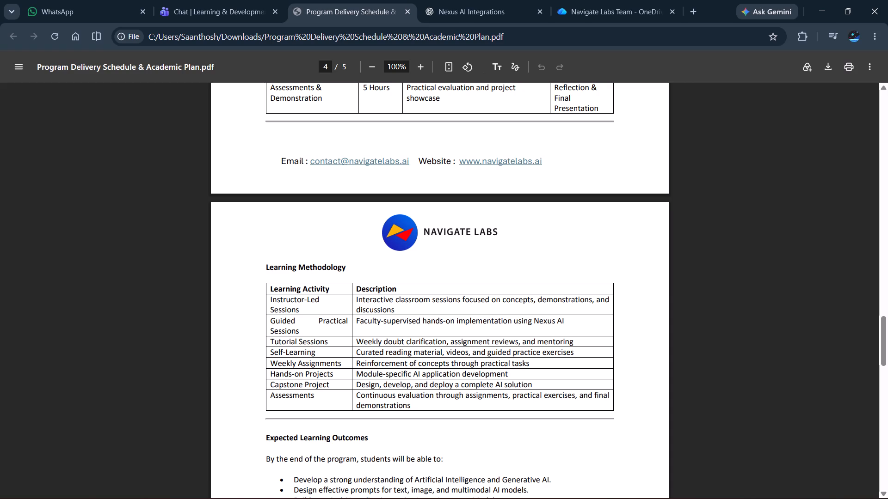
{"action": "scroll", "coordinate": [453, 293], "scroll_direction": "down", "scroll_amount": 1}
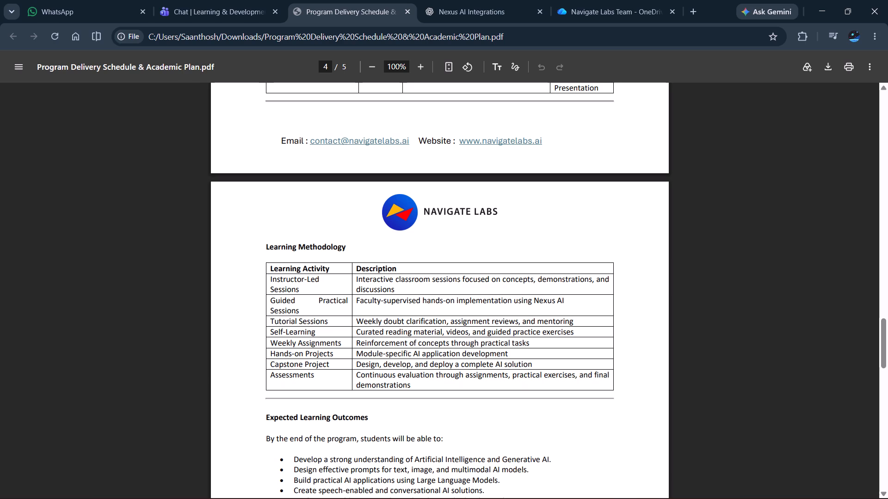
{"action": "left_click", "coordinate": [356, 320]}
{"action": "left_click_drag", "start_coordinate": [356, 320], "coordinate": [451, 323]}
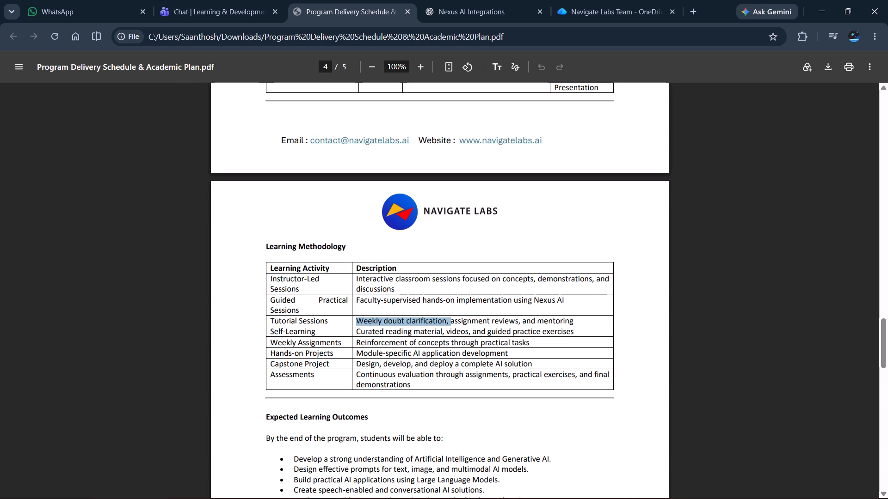
{"action": "scroll", "coordinate": [468, 323], "scroll_direction": "up", "scroll_amount": 6}
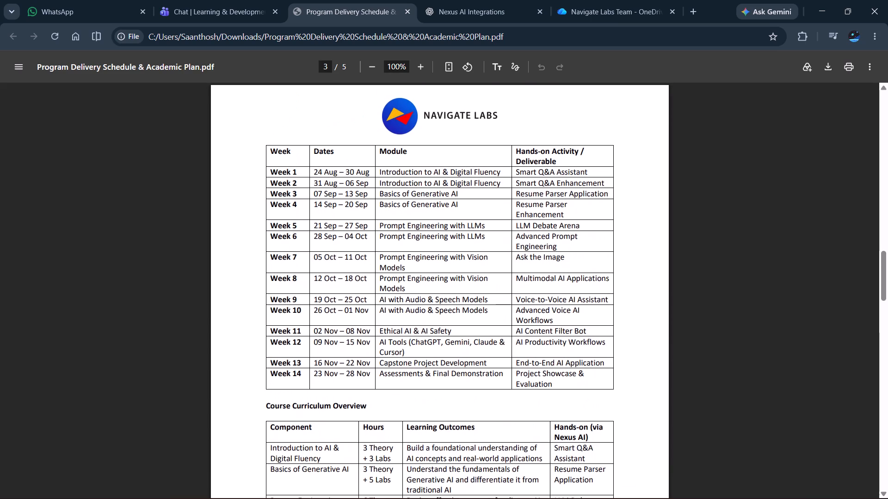
{"action": "scroll", "coordinate": [468, 323], "scroll_direction": "up", "scroll_amount": 1}
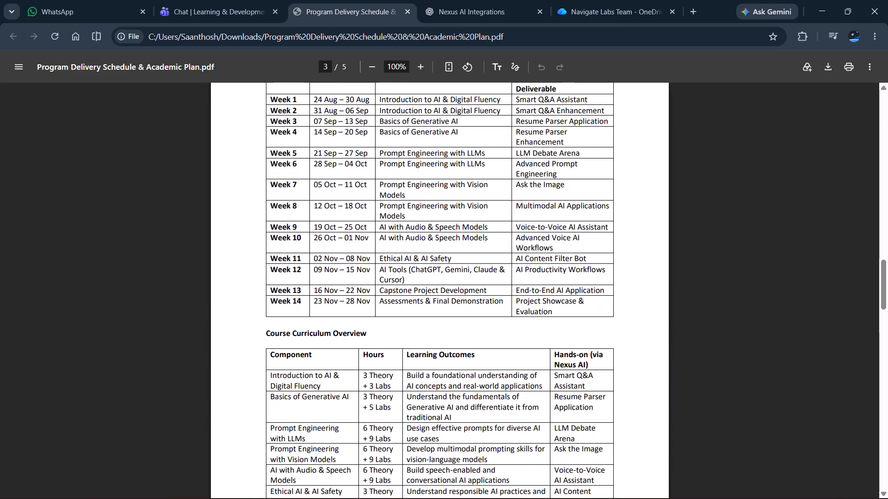
Switch to the CU_Schedule workbook in Excel and review the Total Hours row and session rows on the Proposed Schedule sheet.
{"action": "key", "text": "alt+Tab"}
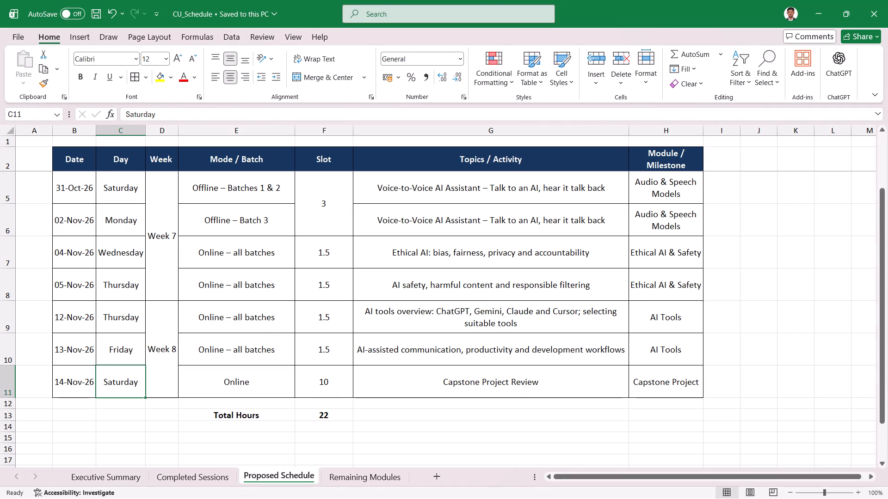
{"action": "left_click_drag", "start_coordinate": [266, 412], "coordinate": [302, 414]}
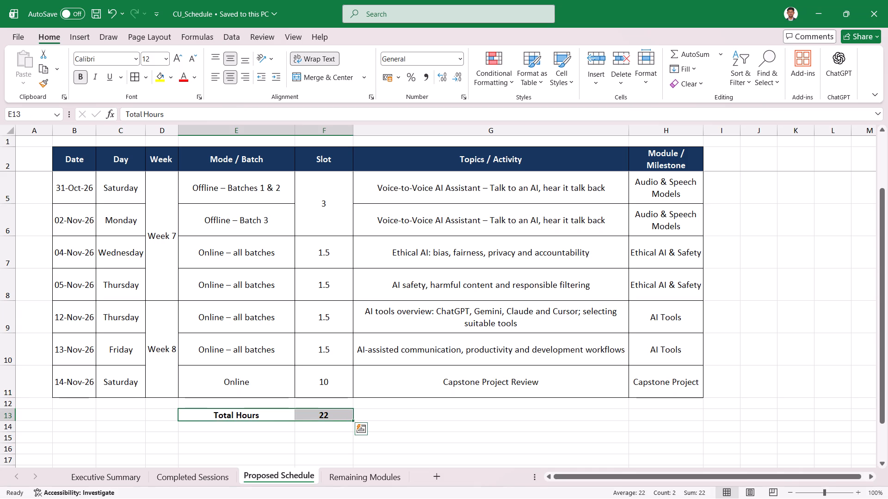
{"action": "left_click", "coordinate": [382, 410]}
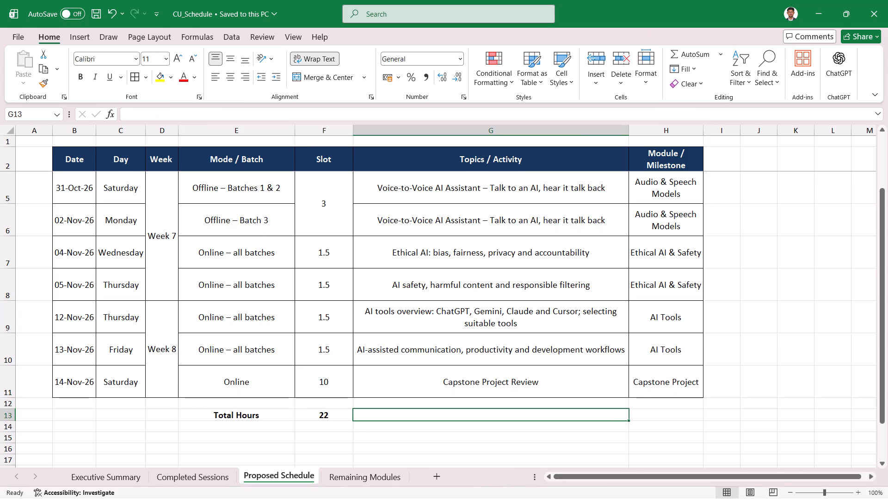
{"action": "left_click_drag", "start_coordinate": [288, 412], "coordinate": [310, 413]}
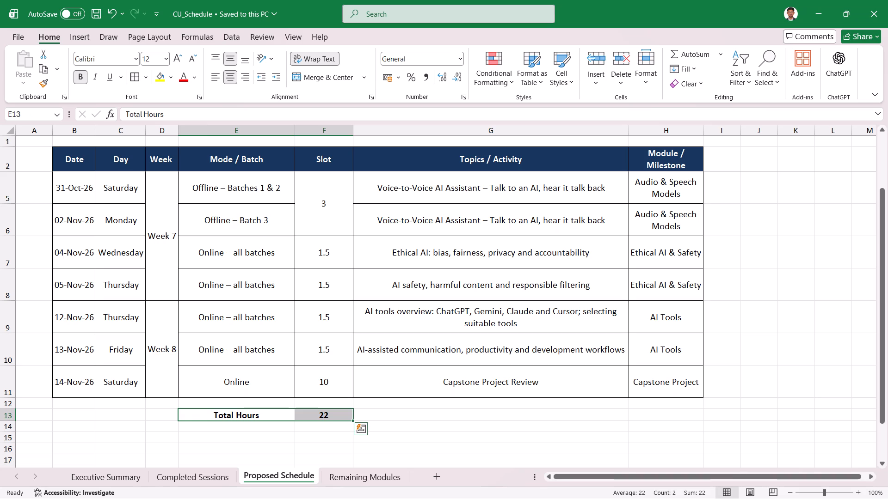
{"action": "scroll", "coordinate": [365, 398], "scroll_direction": "up", "scroll_amount": 2}
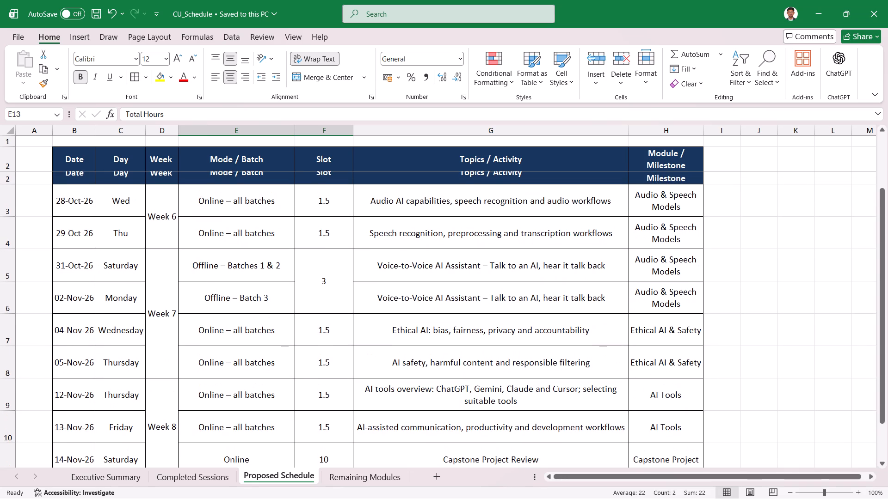
{"action": "scroll", "coordinate": [365, 398], "scroll_direction": "up", "scroll_amount": 1}
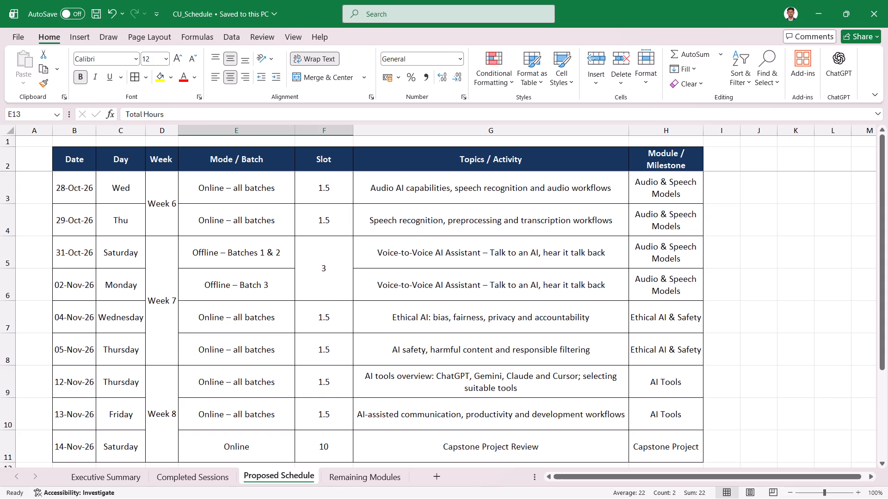
{"action": "scroll", "coordinate": [365, 398], "scroll_direction": "down", "scroll_amount": 1}
{"action": "scroll", "coordinate": [358, 393], "scroll_direction": "up", "scroll_amount": 2}
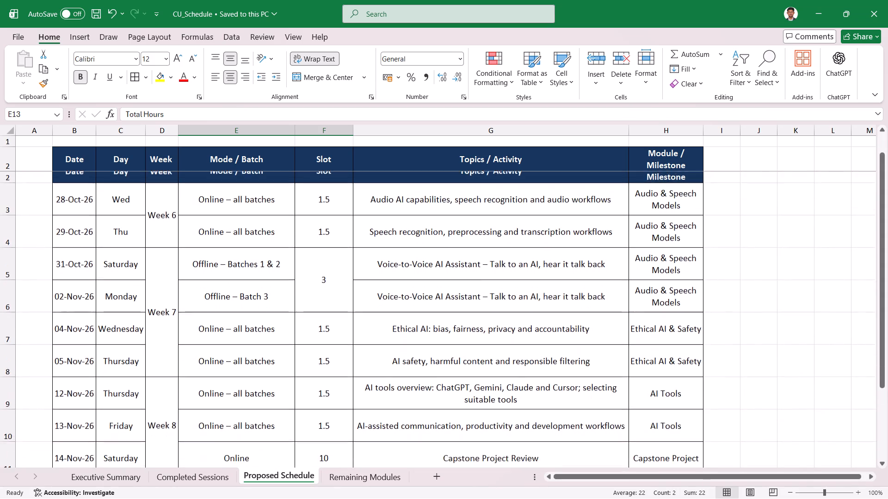
Review the Completed Sessions sheet, checking its durations, modules, topics, attendance and notes columns across all session rows.
{"action": "left_click", "coordinate": [204, 474]}
{"action": "scroll", "coordinate": [280, 377], "scroll_direction": "down", "scroll_amount": 2}
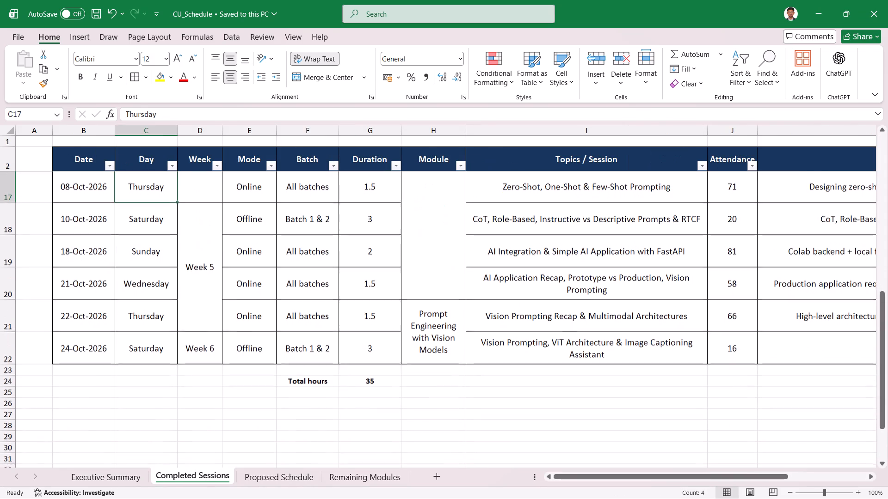
{"action": "scroll", "coordinate": [483, 342], "scroll_direction": "up", "scroll_amount": 1}
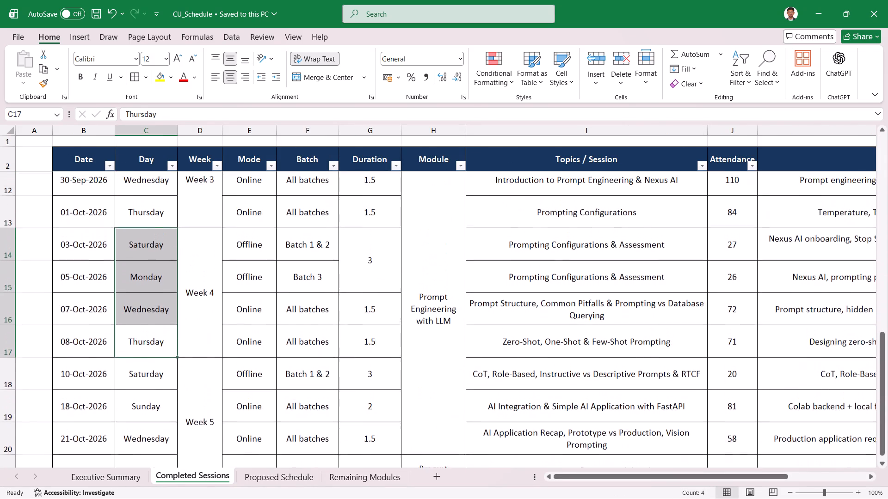
{"action": "scroll", "coordinate": [483, 342], "scroll_direction": "down", "scroll_amount": 1}
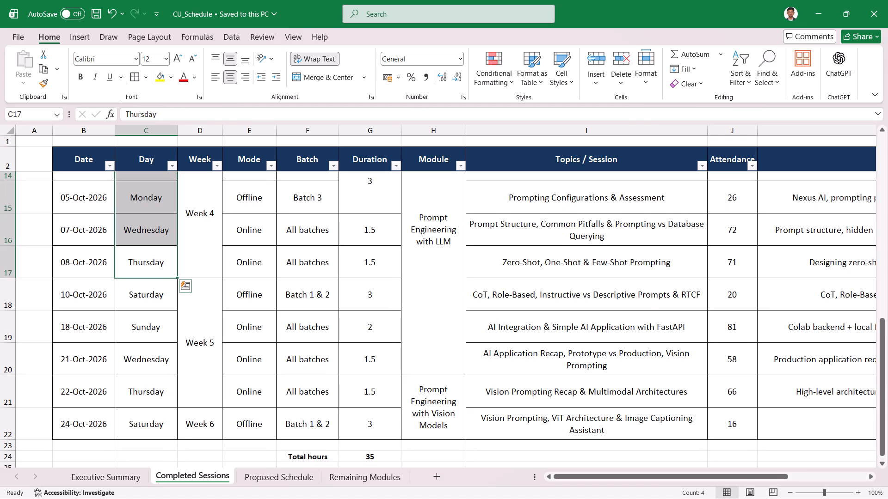
{"action": "left_click", "coordinate": [451, 321]}
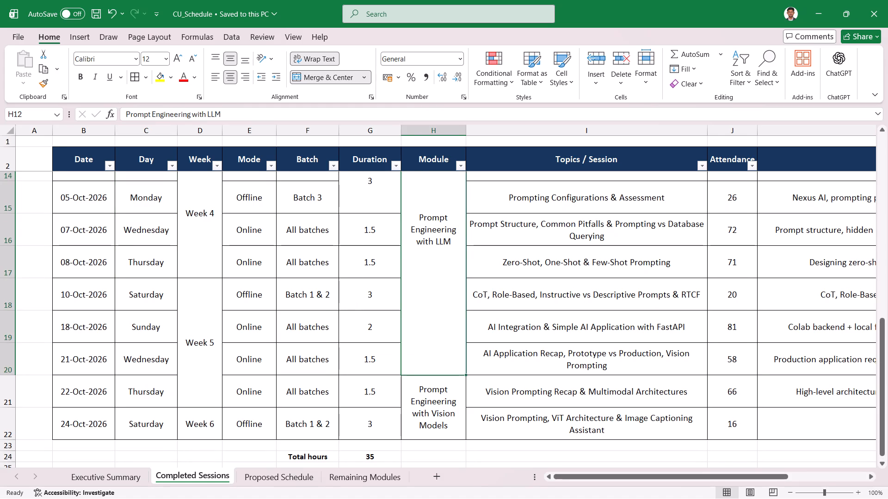
{"action": "scroll", "coordinate": [537, 341], "scroll_direction": "left", "scroll_amount": 2}
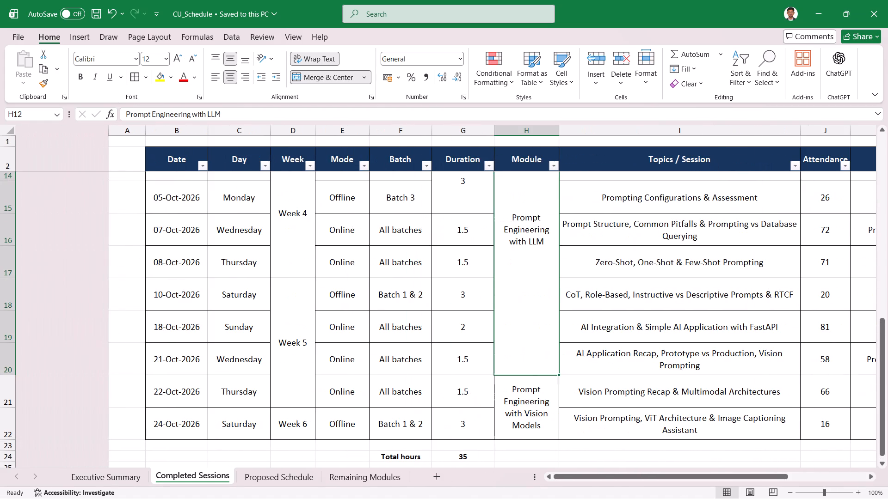
{"action": "scroll", "coordinate": [537, 341], "scroll_direction": "left", "scroll_amount": 1}
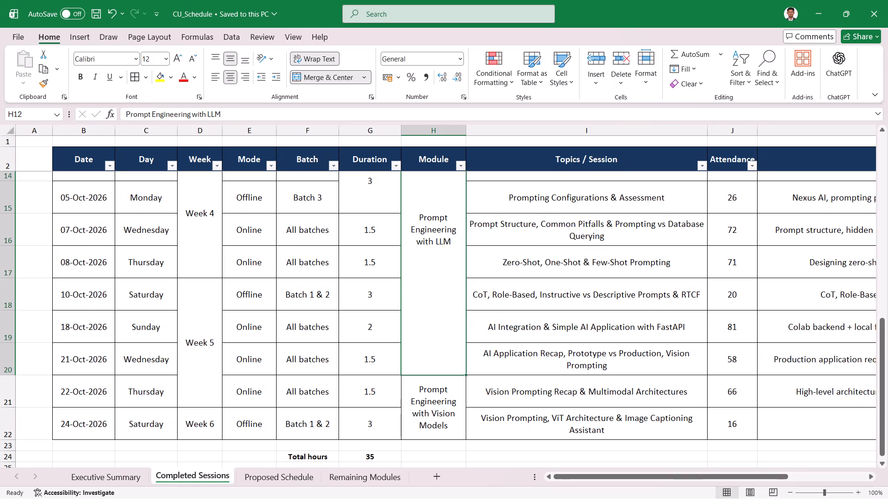
{"action": "scroll", "coordinate": [609, 389], "scroll_direction": "left", "scroll_amount": 5}
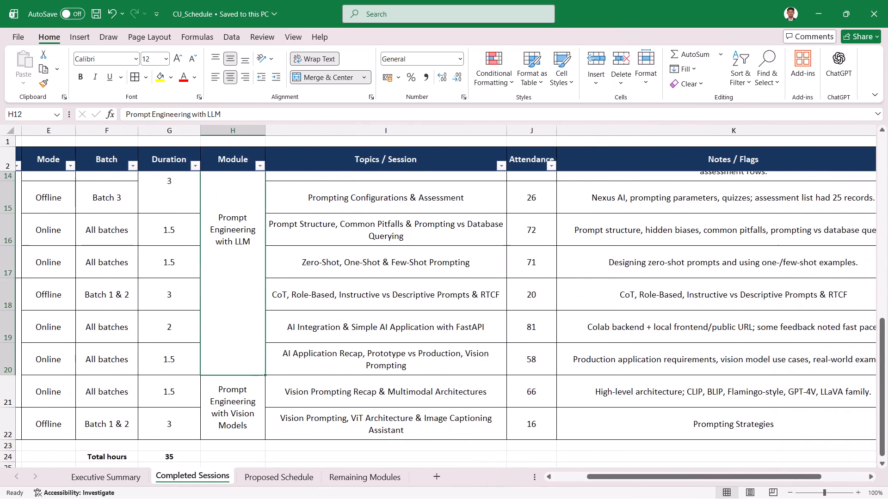
{"action": "scroll", "coordinate": [609, 389], "scroll_direction": "left", "scroll_amount": 1}
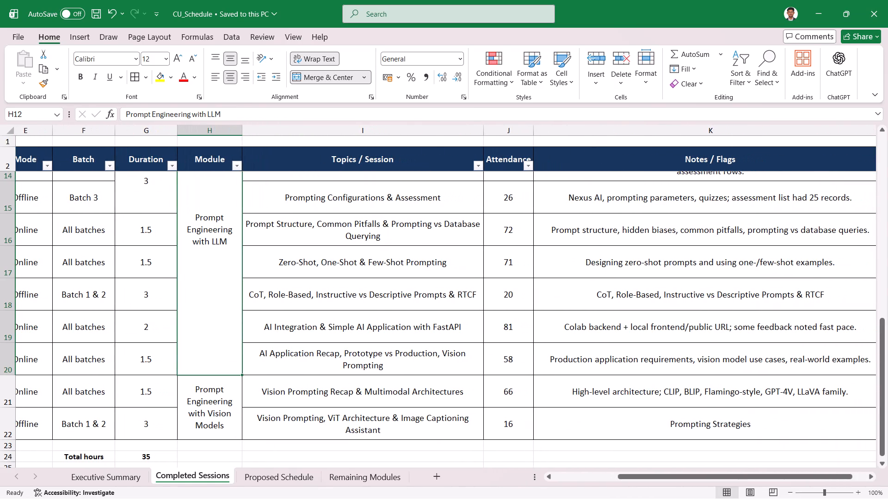
{"action": "scroll", "coordinate": [609, 389], "scroll_direction": "down", "scroll_amount": 1}
{"action": "scroll", "coordinate": [609, 389], "scroll_direction": "right", "scroll_amount": 1}
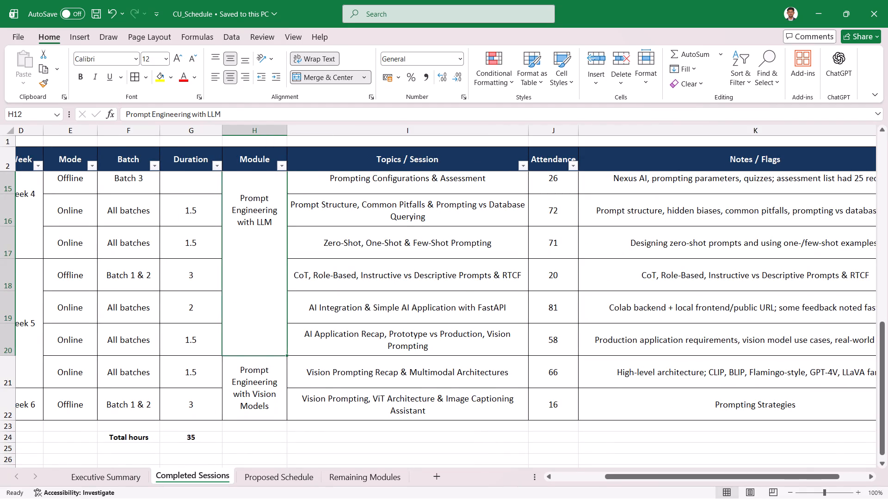
{"action": "scroll", "coordinate": [567, 362], "scroll_direction": "up", "scroll_amount": 6}
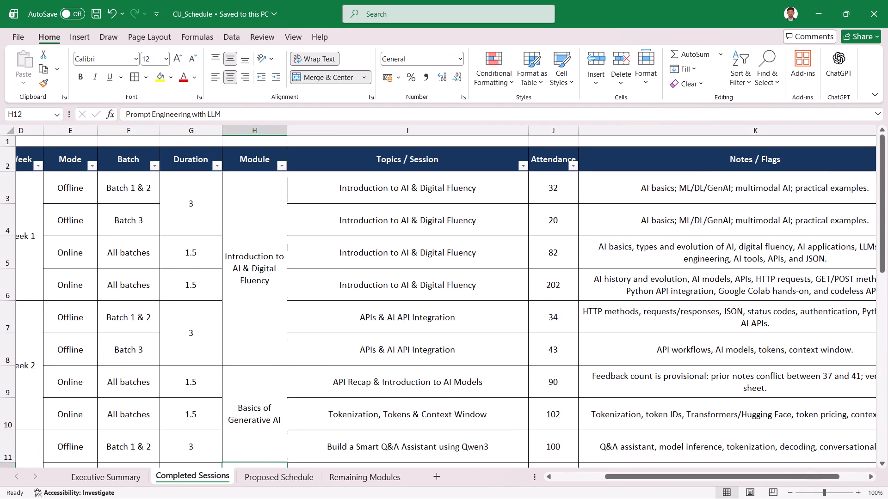
{"action": "scroll", "coordinate": [567, 362], "scroll_direction": "up", "scroll_amount": 4}
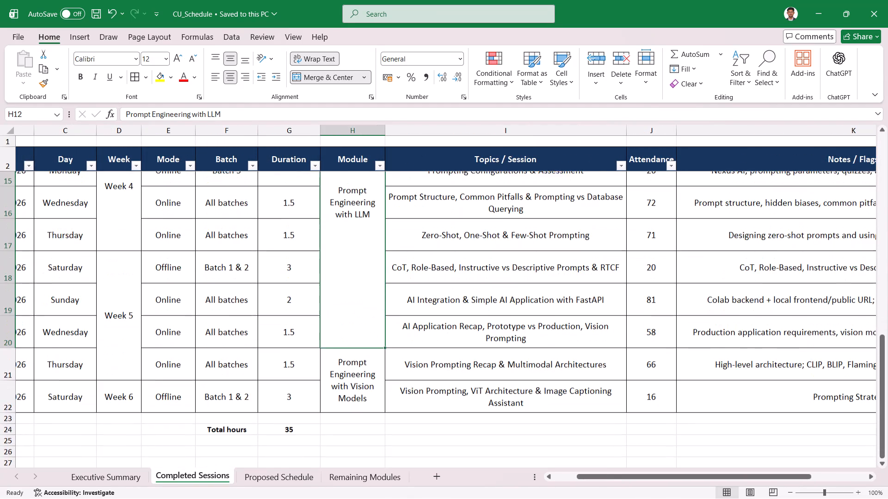
{"action": "scroll", "coordinate": [567, 362], "scroll_direction": "up", "scroll_amount": 1}
{"action": "scroll", "coordinate": [567, 362], "scroll_direction": "left", "scroll_amount": 1}
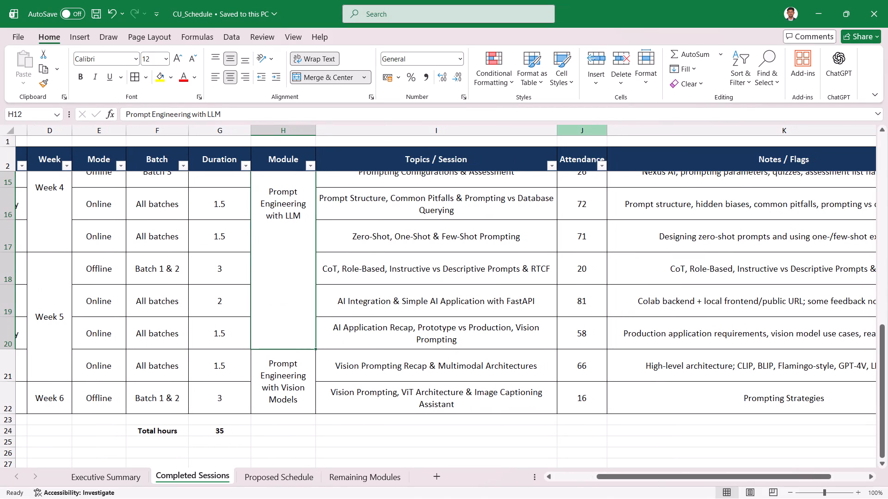
Delete the Attendance column from the Completed Sessions sheet.
{"action": "left_click", "coordinate": [593, 134]}
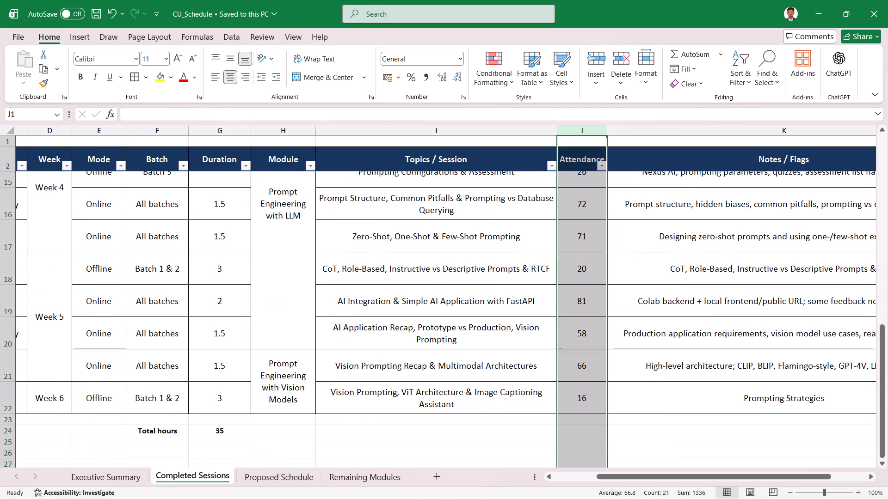
{"action": "scroll", "coordinate": [611, 292], "scroll_direction": "up", "scroll_amount": 4}
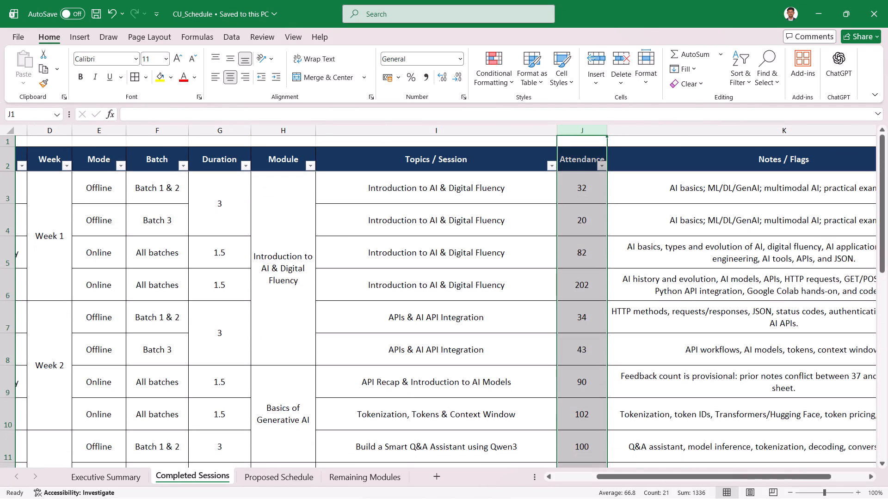
{"action": "left_click", "coordinate": [619, 59]}
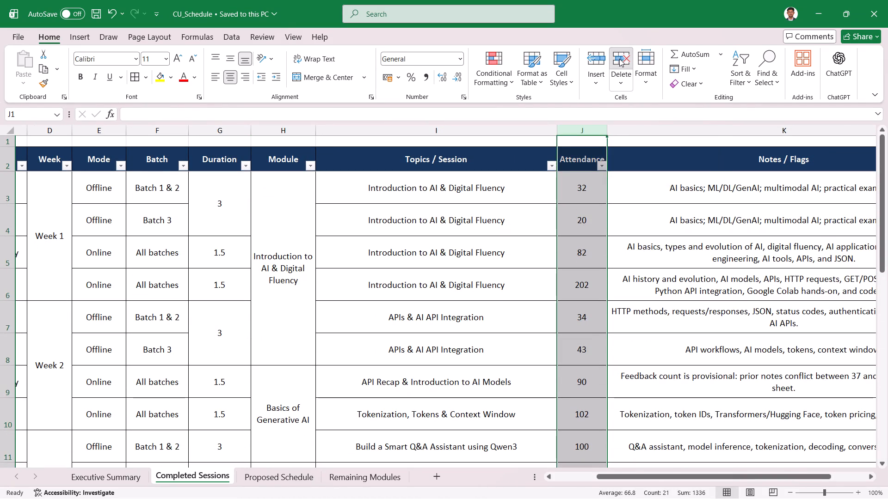
Save the CU_Schedule workbook.
{"action": "key", "text": "ctrl+s"}
Review the Completed Sessions sheet from the first session row down to the Total hours row.
{"action": "scroll", "coordinate": [664, 240], "scroll_direction": "left", "scroll_amount": 1}
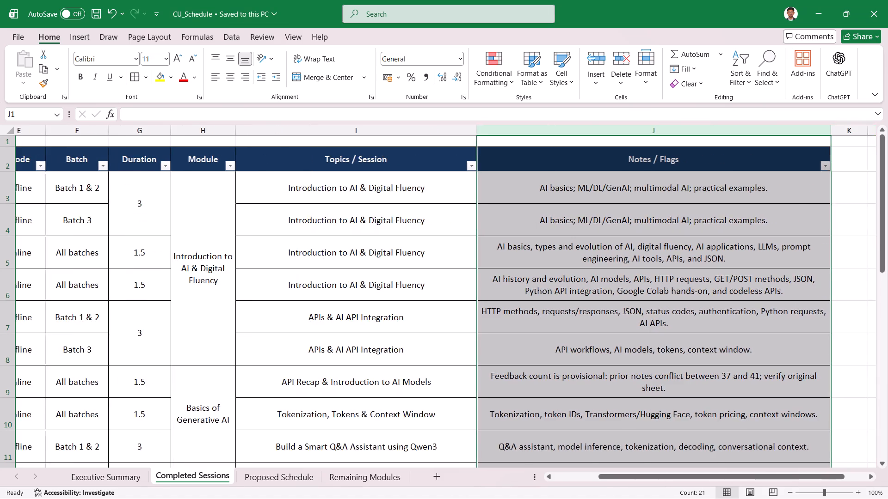
{"action": "scroll", "coordinate": [664, 240], "scroll_direction": "left", "scroll_amount": 1}
{"action": "right_click", "coordinate": [649, 293]}
{"action": "left_click", "coordinate": [611, 292]}
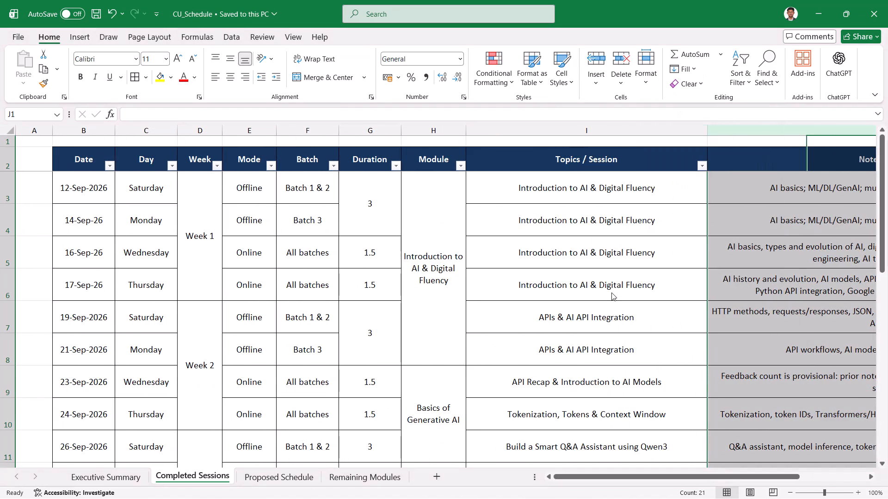
{"action": "scroll", "coordinate": [611, 292], "scroll_direction": "down", "scroll_amount": 3}
{"action": "left_click", "coordinate": [632, 344]}
{"action": "scroll", "coordinate": [632, 344], "scroll_direction": "down", "scroll_amount": 2}
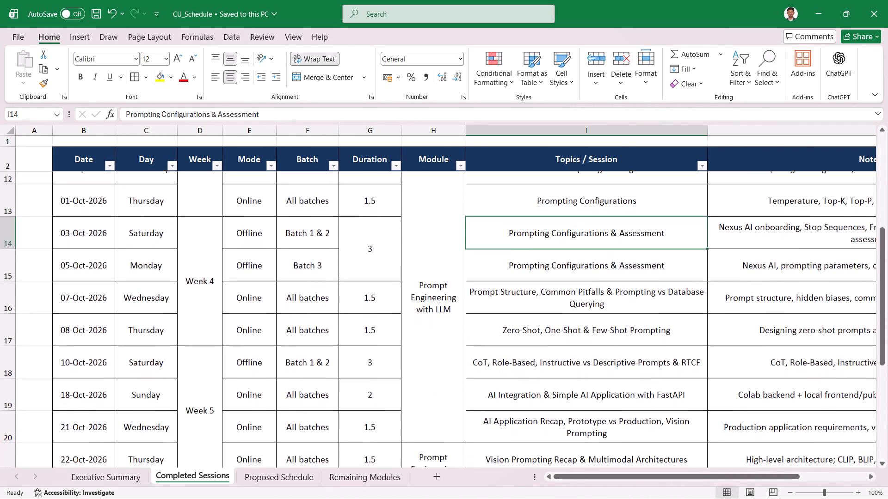
{"action": "scroll", "coordinate": [632, 344], "scroll_direction": "down", "scroll_amount": 1}
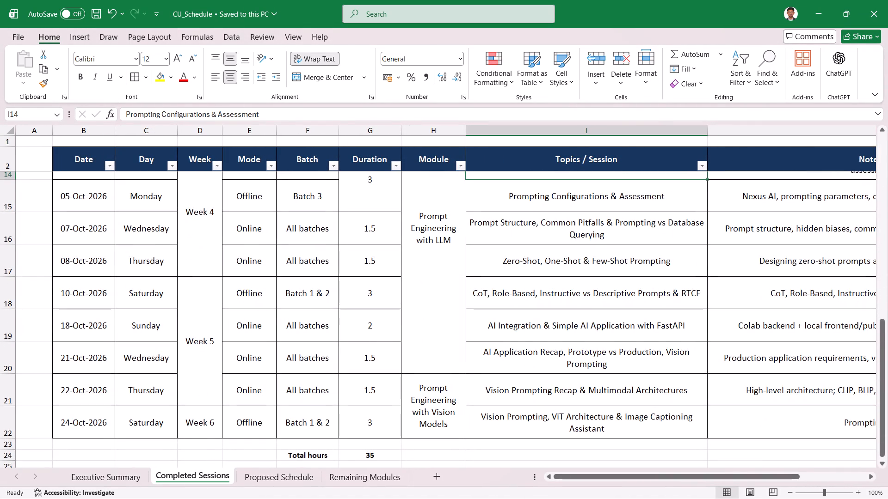
Switch to the academic plan PDF in Chrome and examine the Course Curriculum Overview, weekly module dates and Overall Learning Structure tables.
{"action": "key", "text": "alt+Tab"}
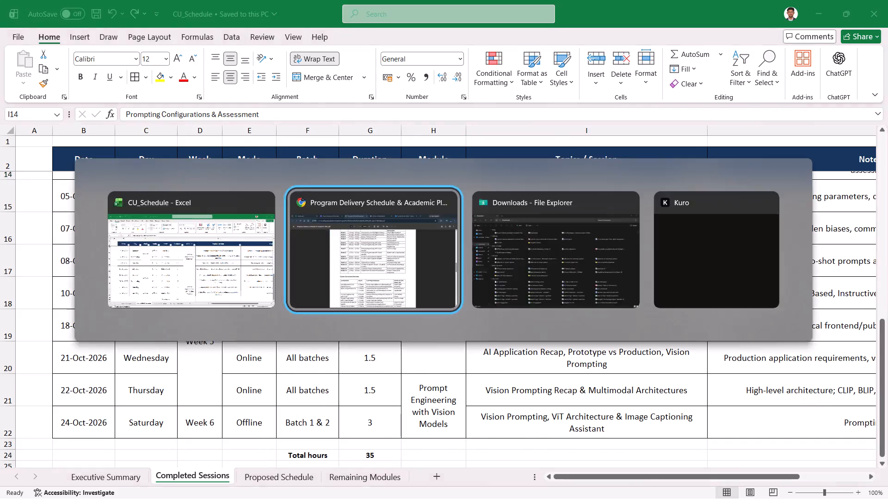
{"action": "scroll", "coordinate": [497, 366], "scroll_direction": "right", "scroll_amount": 1}
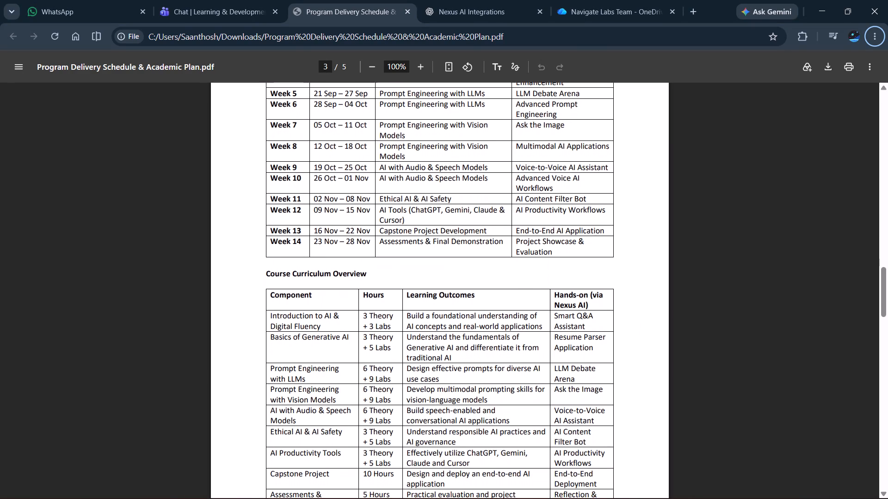
{"action": "scroll", "coordinate": [497, 366], "scroll_direction": "down", "scroll_amount": 1}
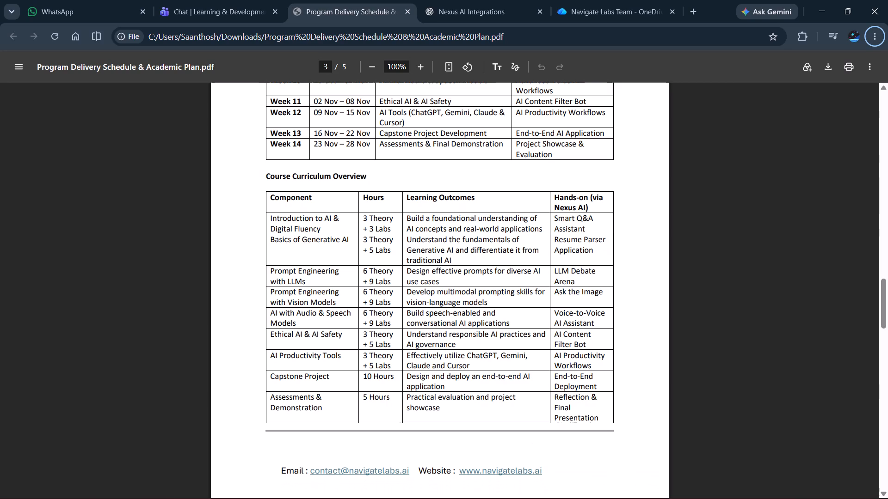
{"action": "scroll", "coordinate": [540, 342], "scroll_direction": "up", "scroll_amount": 1}
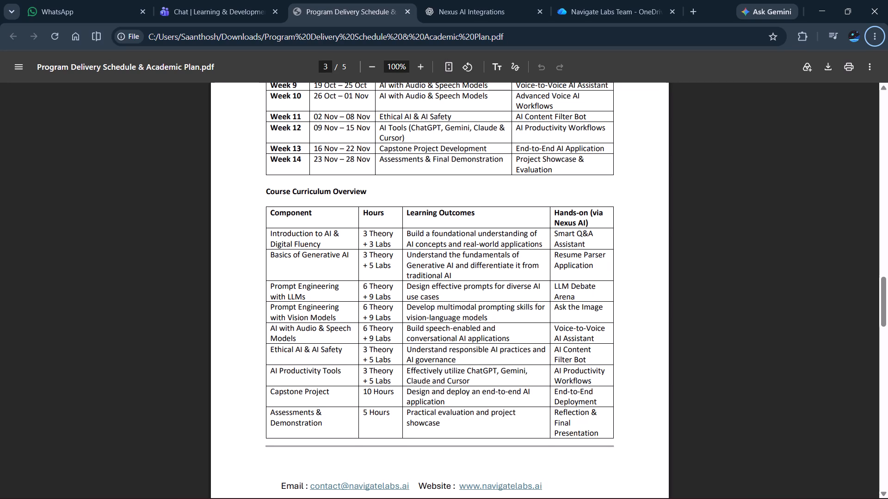
{"action": "scroll", "coordinate": [540, 342], "scroll_direction": "up", "scroll_amount": 1}
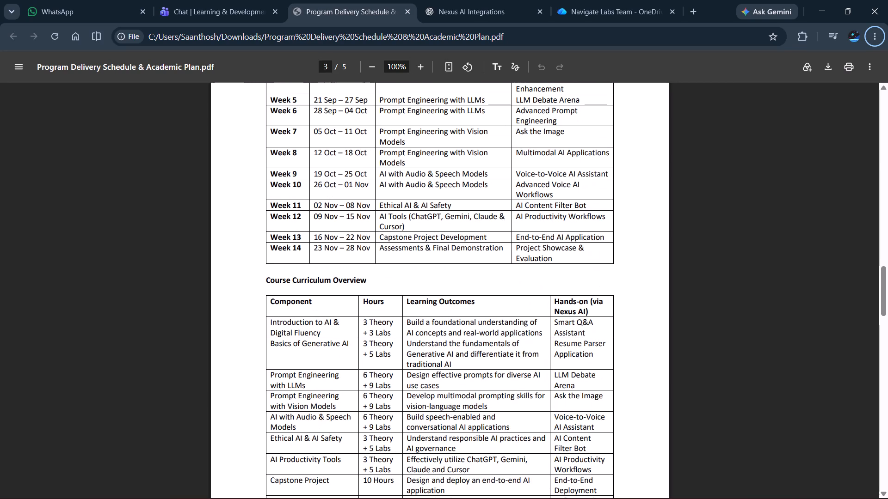
{"action": "scroll", "coordinate": [479, 305], "scroll_direction": "up", "scroll_amount": 1}
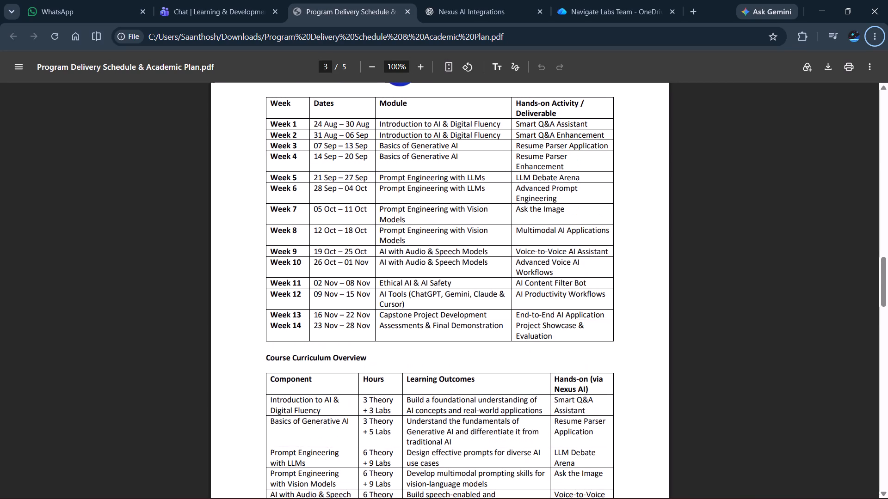
{"action": "scroll", "coordinate": [479, 305], "scroll_direction": "up", "scroll_amount": 7}
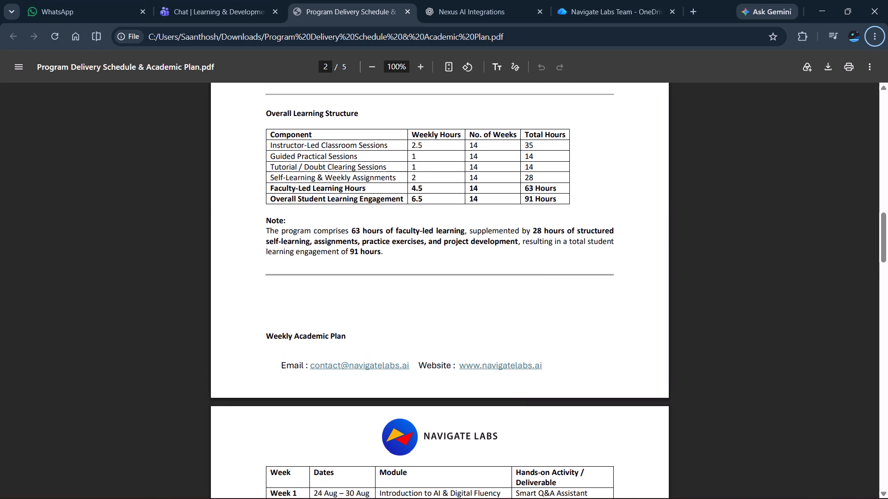
Compare the Total hours row on the Completed Sessions sheet in Excel with the PDF's Overall Learning Structure hours.
{"action": "key", "text": "alt+Tab"}
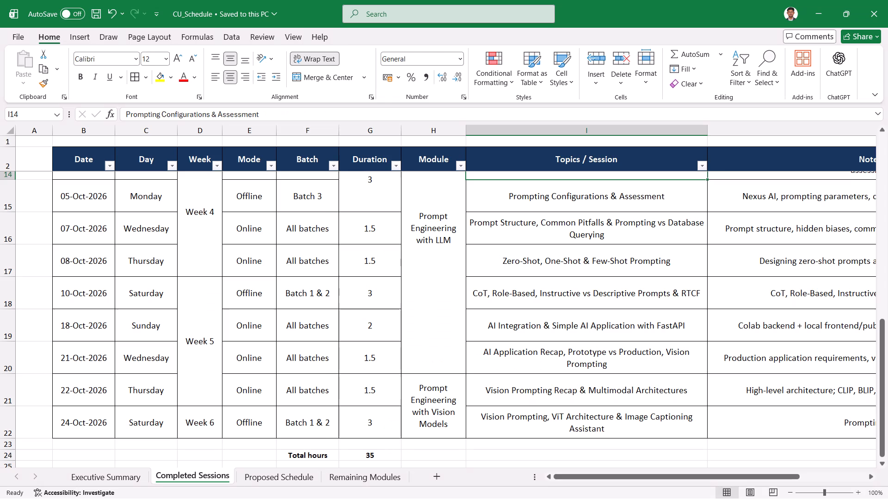
{"action": "left_click", "coordinate": [459, 293]}
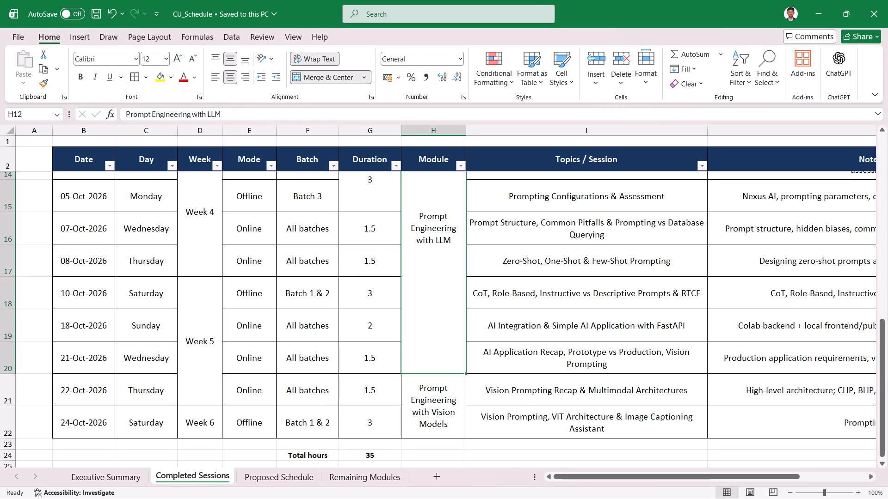
{"action": "key", "text": "alt+Tab"}
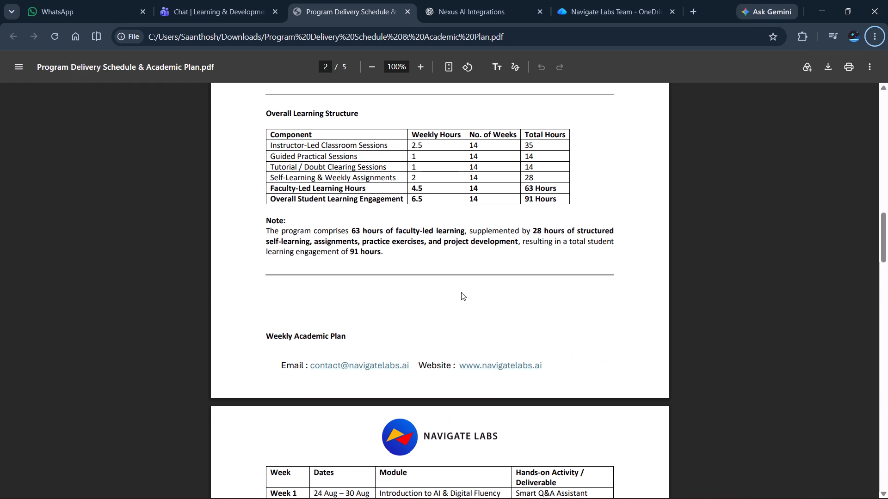
{"action": "left_click", "coordinate": [727, 180]}
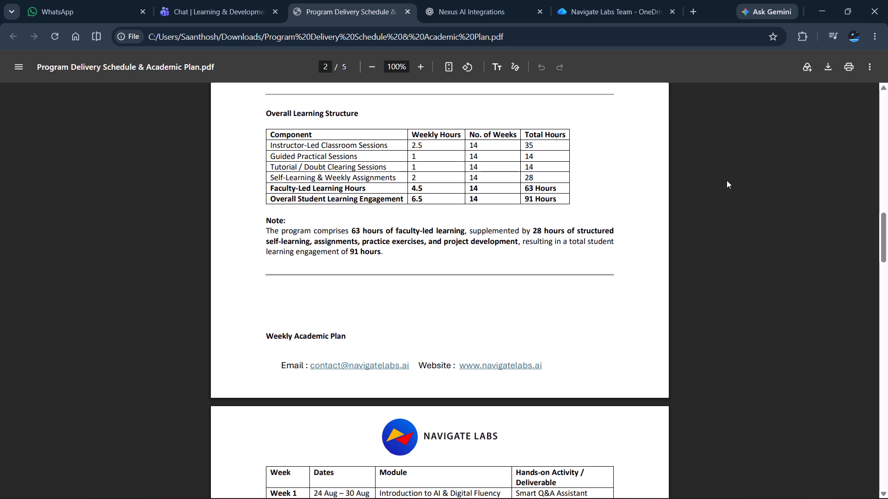
{"action": "key", "text": "alt+Tab"}
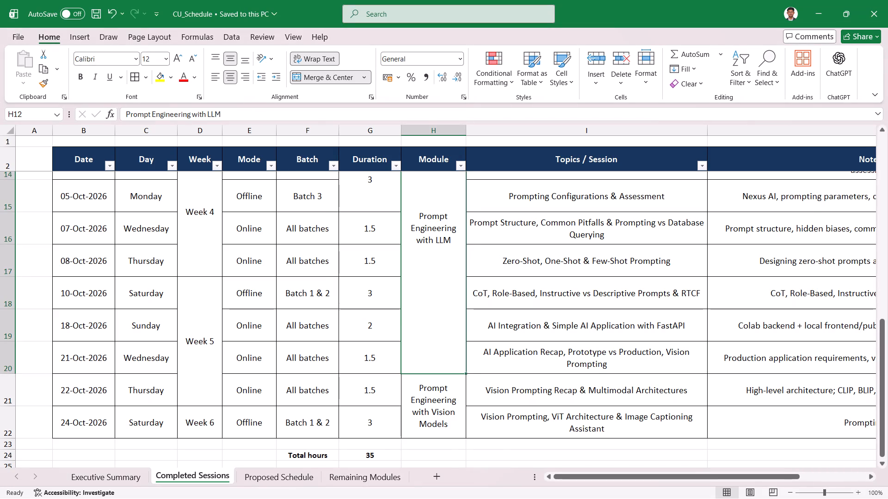
{"action": "key", "text": "alt+Tab"}
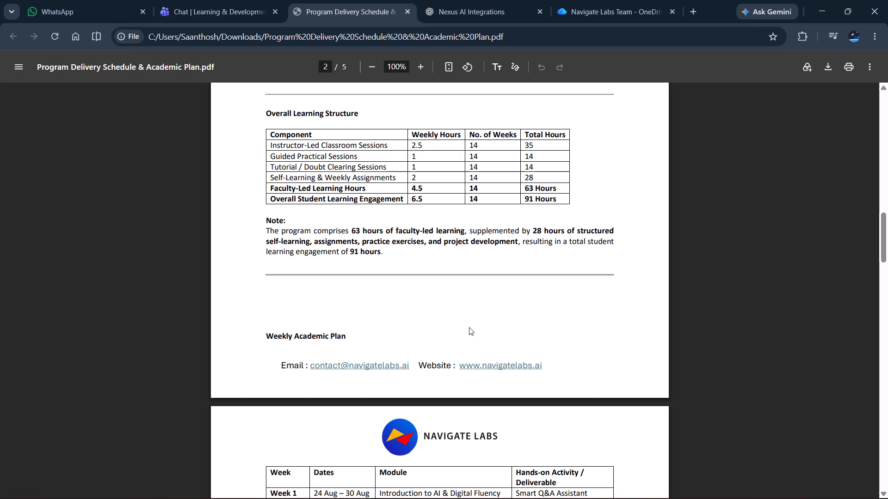
{"action": "key", "text": "alt+Tab"}
{"action": "key", "text": "alt+Tab"}
{"action": "scroll", "coordinate": [469, 327], "scroll_direction": "right", "scroll_amount": 1}
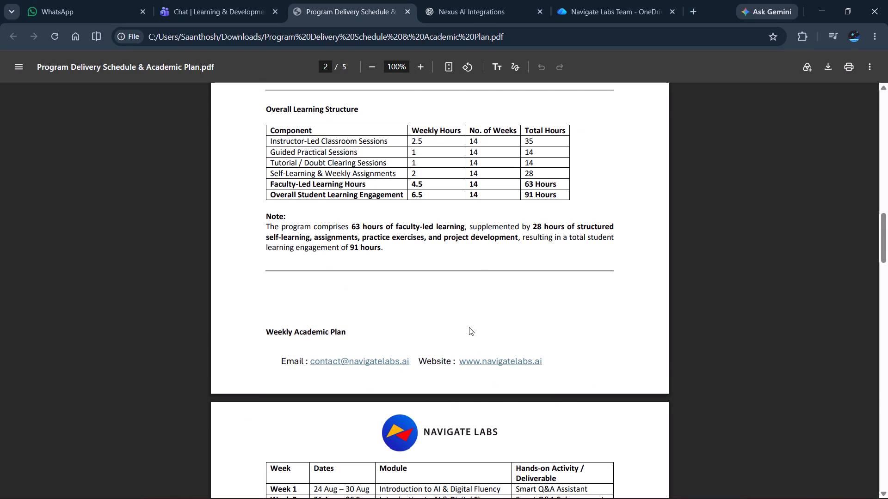
{"action": "key", "text": "alt+Tab"}
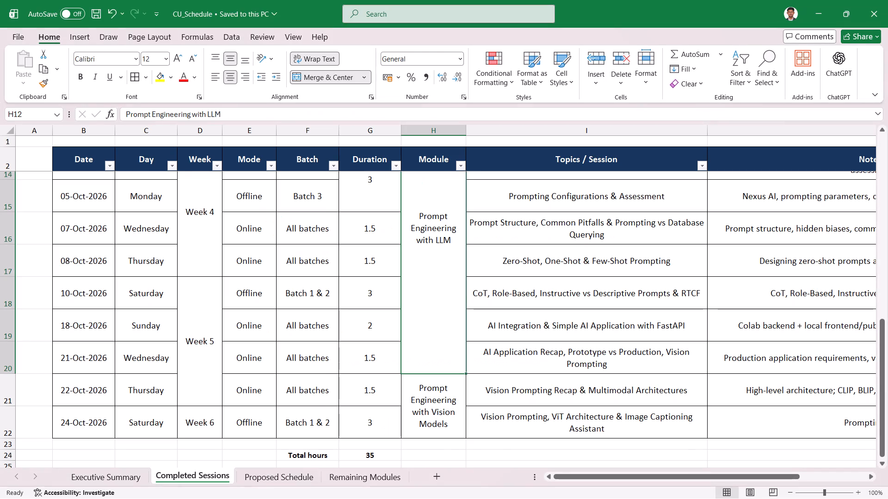
{"action": "scroll", "coordinate": [469, 327], "scroll_direction": "right", "scroll_amount": 1}
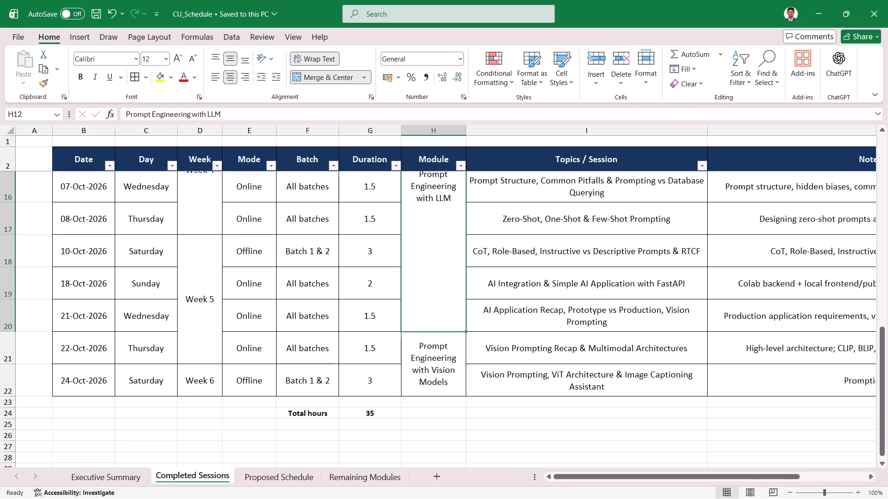
Check the Total Hours label and its sum formula below the session rows on the Proposed Schedule sheet.
{"action": "left_click", "coordinate": [294, 475]}
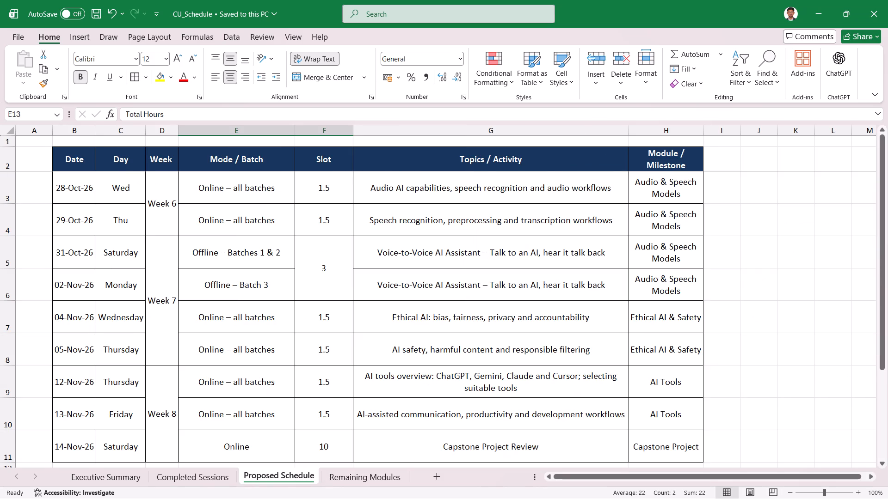
{"action": "scroll", "coordinate": [362, 395], "scroll_direction": "down", "scroll_amount": 1}
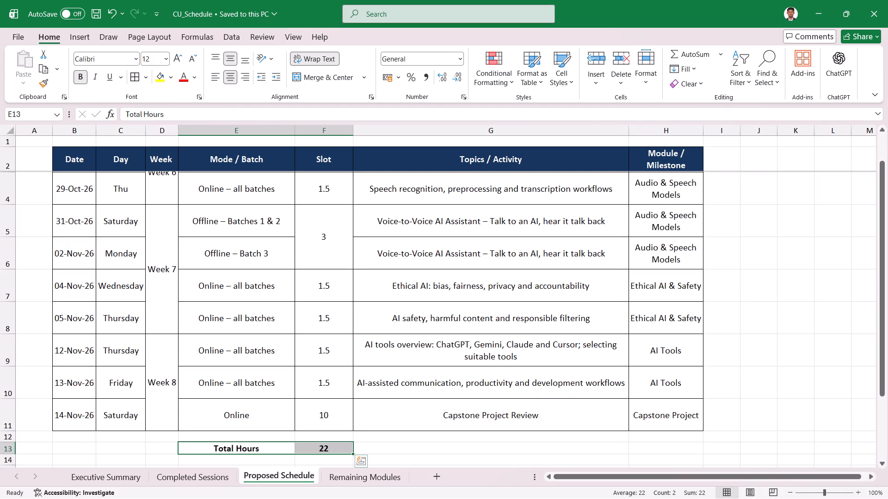
{"action": "left_click", "coordinate": [269, 448]}
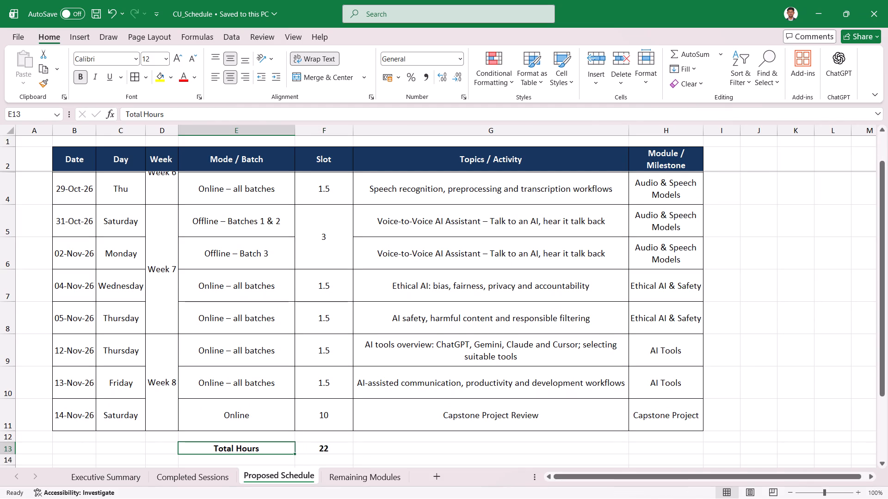
{"action": "left_click", "coordinate": [323, 451]}
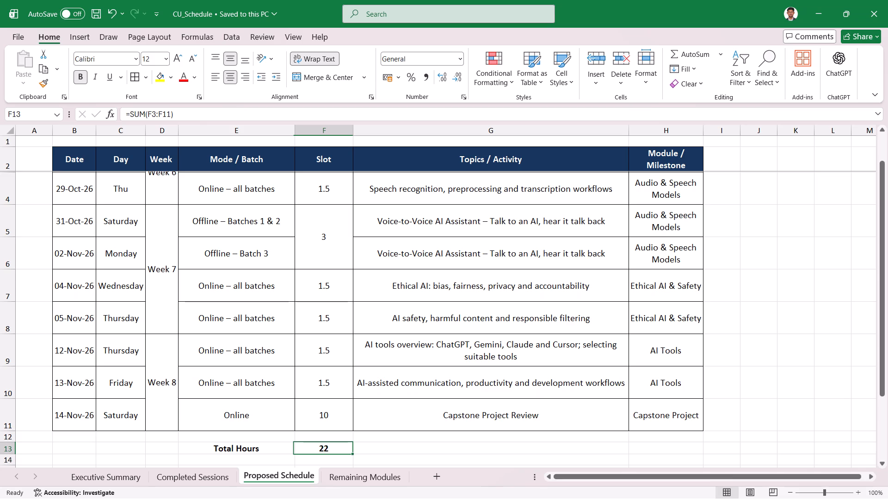
{"action": "key", "text": "alt+Tab"}
{"action": "key", "text": "alt+Tab"}
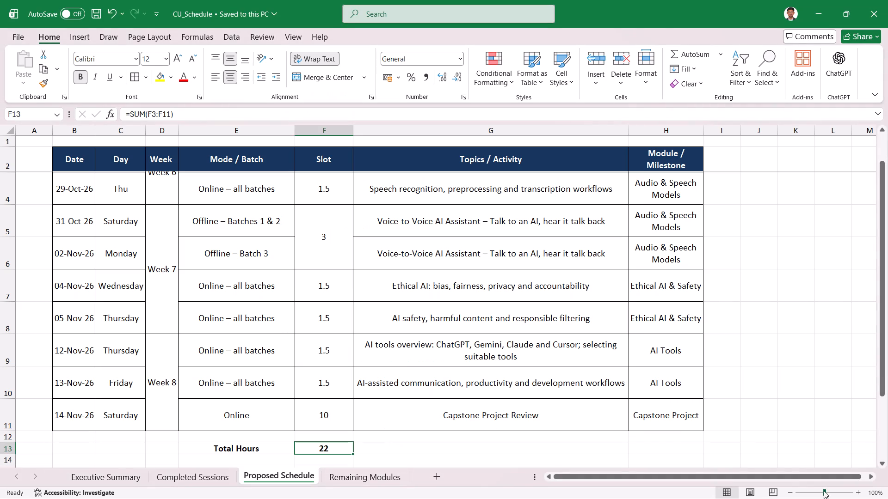
Open the system calendar and examine the weeks from September through November 2026 against the Proposed Schedule dates.
{"action": "left_click", "coordinate": [840, 495]}
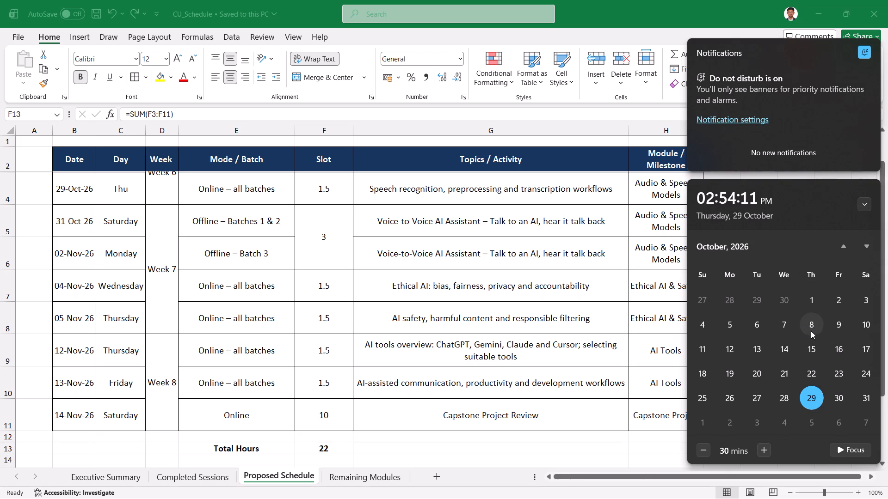
{"action": "scroll", "coordinate": [811, 332], "scroll_direction": "up", "scroll_amount": 2}
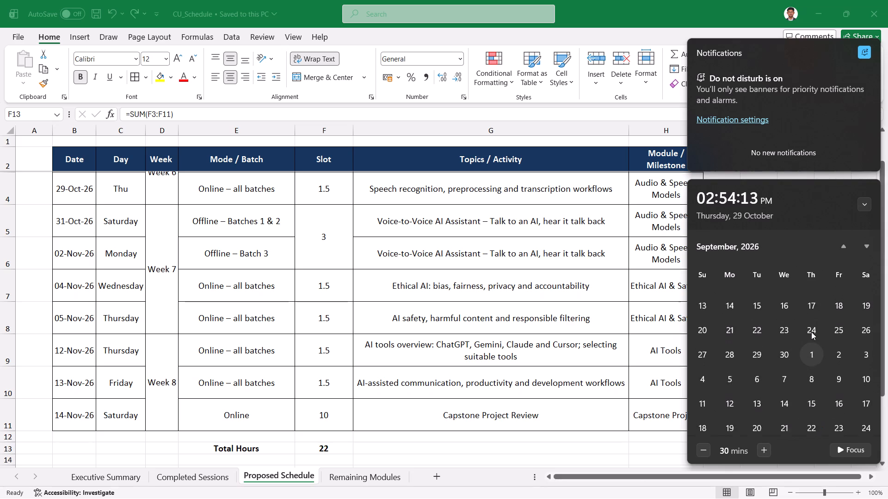
{"action": "scroll", "coordinate": [811, 332], "scroll_direction": "up", "scroll_amount": 2}
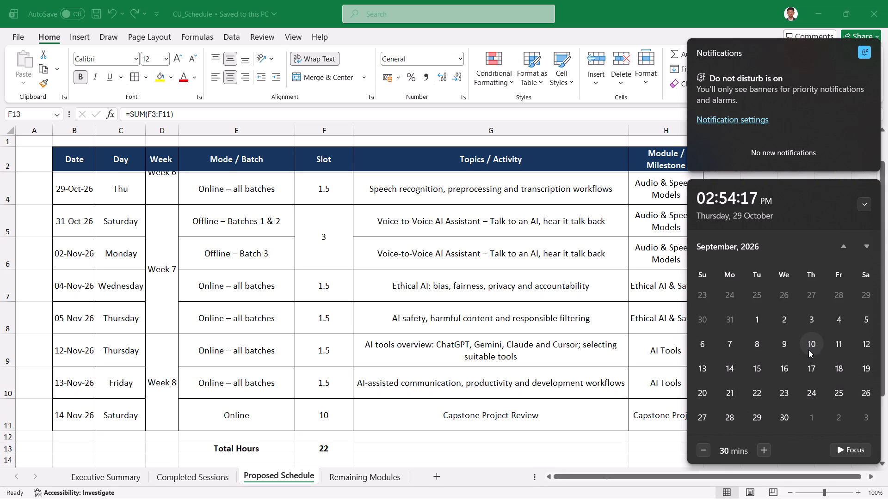
{"action": "scroll", "coordinate": [856, 351], "scroll_direction": "up", "scroll_amount": 1}
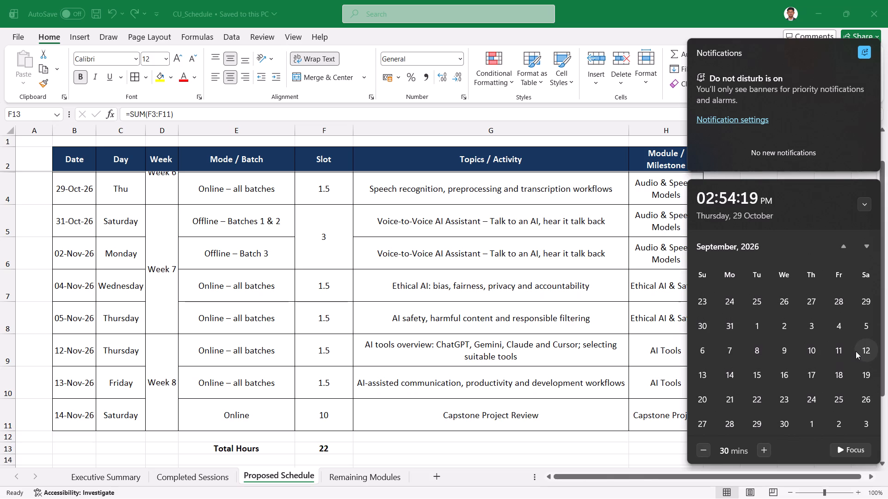
{"action": "scroll", "coordinate": [856, 351], "scroll_direction": "up", "scroll_amount": 1}
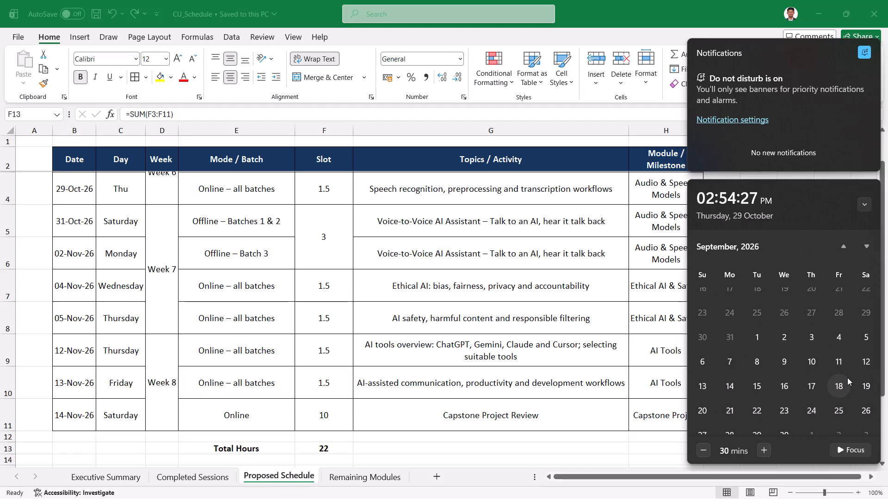
{"action": "scroll", "coordinate": [865, 367], "scroll_direction": "down", "scroll_amount": 1}
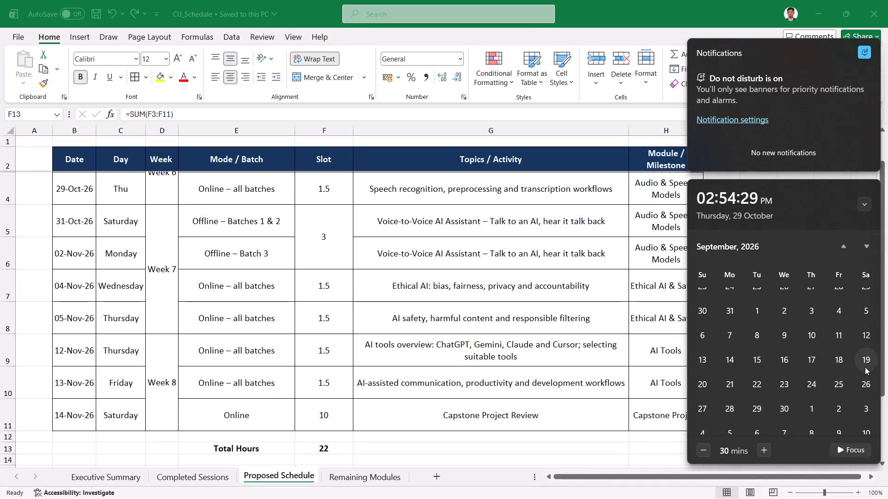
{"action": "scroll", "coordinate": [865, 367], "scroll_direction": "down", "scroll_amount": 1}
{"action": "scroll", "coordinate": [751, 373], "scroll_direction": "down", "scroll_amount": 1}
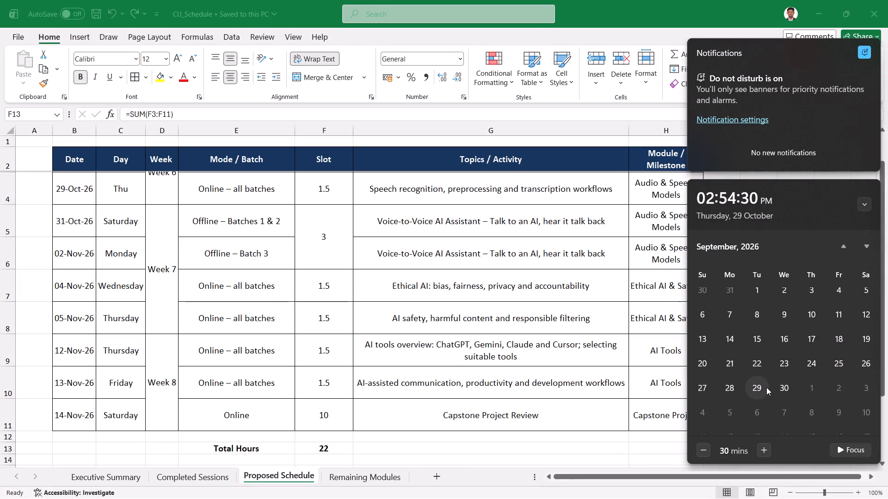
{"action": "scroll", "coordinate": [766, 387], "scroll_direction": "down", "scroll_amount": 2}
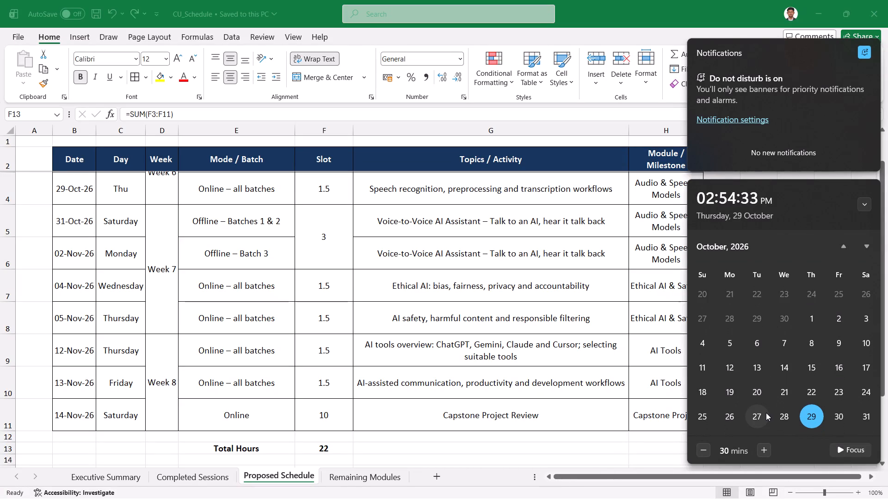
{"action": "scroll", "coordinate": [766, 413], "scroll_direction": "down", "scroll_amount": 2}
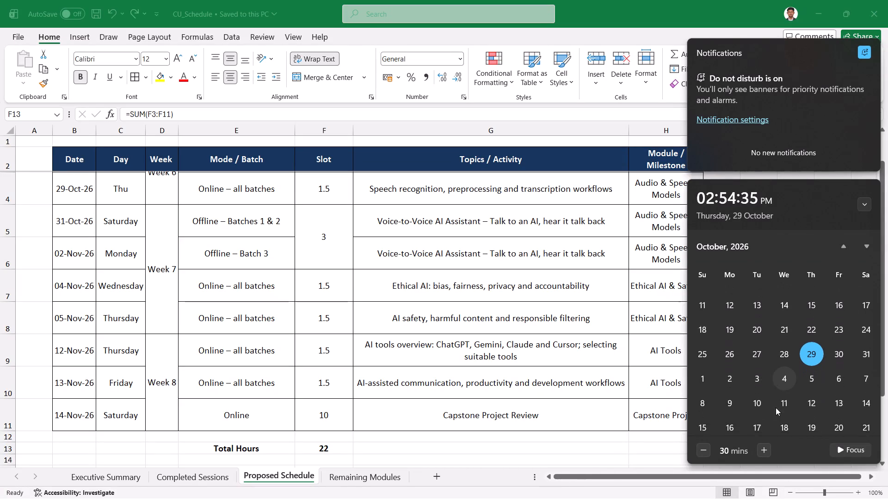
{"action": "scroll", "coordinate": [776, 408], "scroll_direction": "down", "scroll_amount": 2}
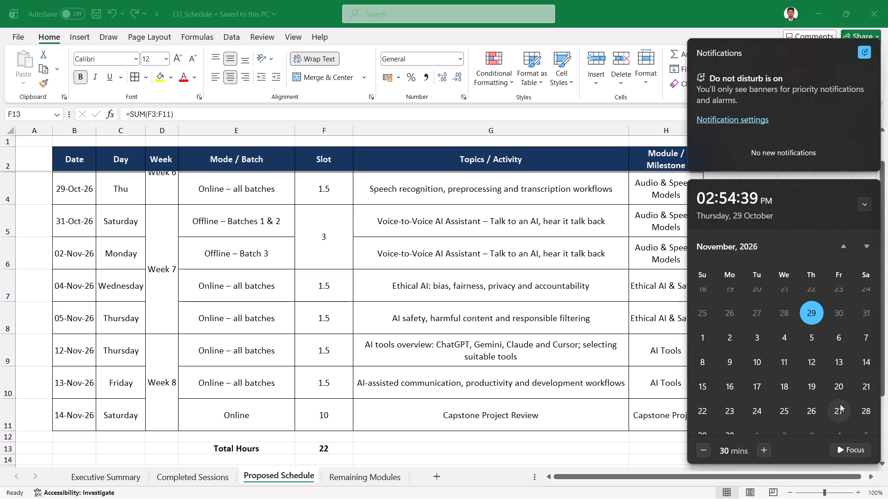
{"action": "scroll", "coordinate": [840, 404], "scroll_direction": "right", "scroll_amount": 1}
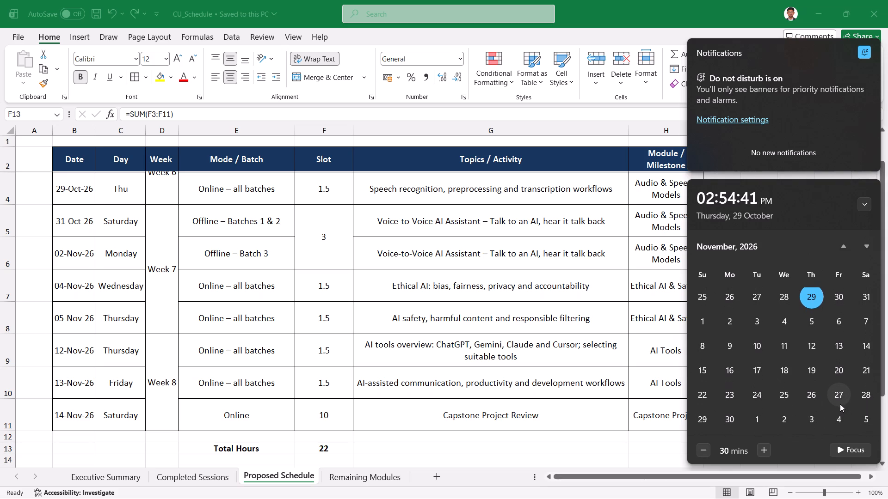
{"action": "scroll", "coordinate": [840, 404], "scroll_direction": "right", "scroll_amount": 1}
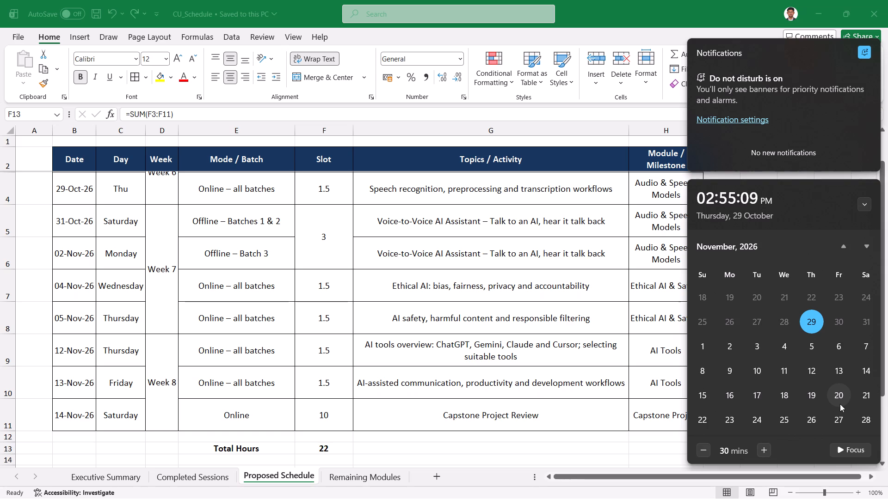
Go back to September 2026 in the calendar, recheck the weeks through the end of November, and return to the Proposed Schedule sheet.
{"action": "scroll", "coordinate": [840, 404], "scroll_direction": "up", "scroll_amount": 3}
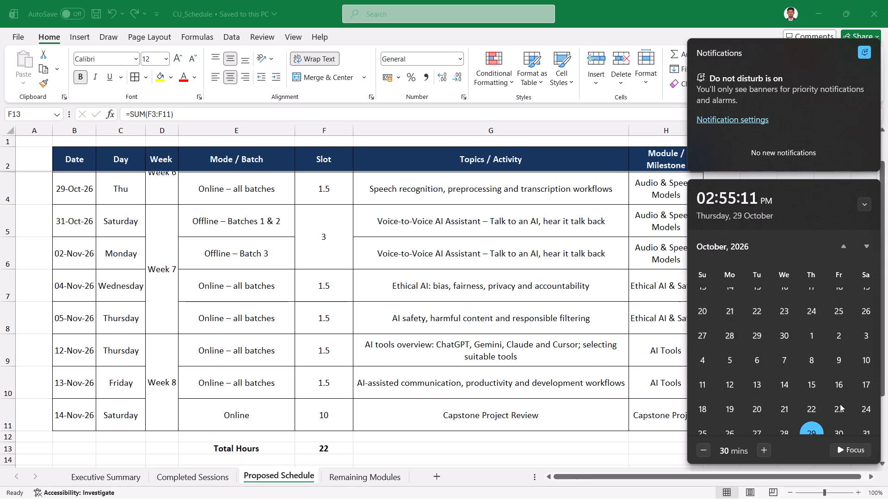
{"action": "scroll", "coordinate": [808, 348], "scroll_direction": "up", "scroll_amount": 2}
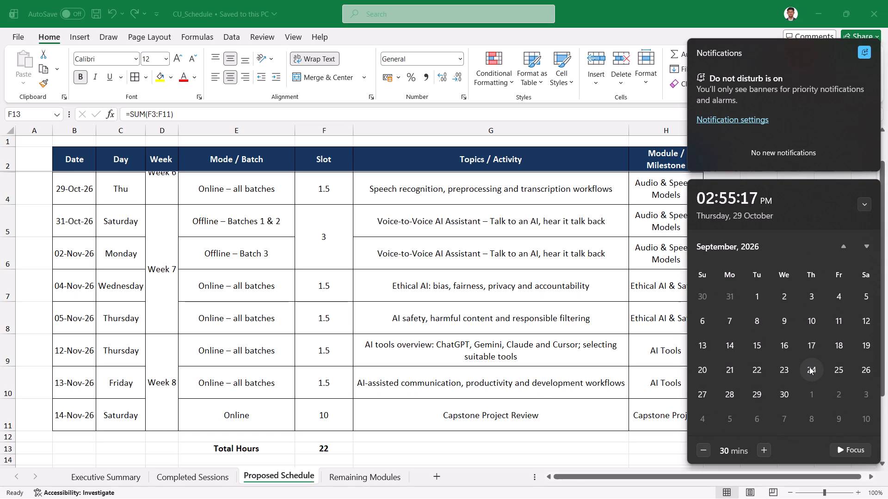
{"action": "scroll", "coordinate": [811, 389], "scroll_direction": "down", "scroll_amount": 1}
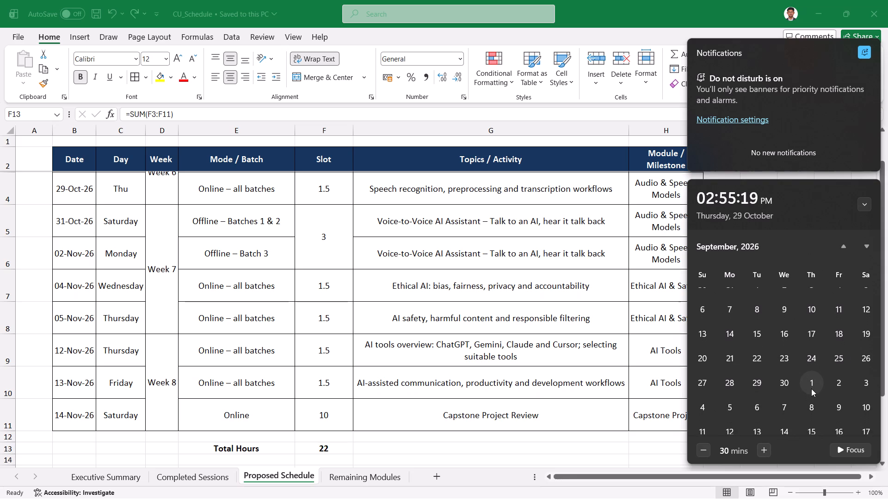
{"action": "scroll", "coordinate": [811, 389], "scroll_direction": "down", "scroll_amount": 2}
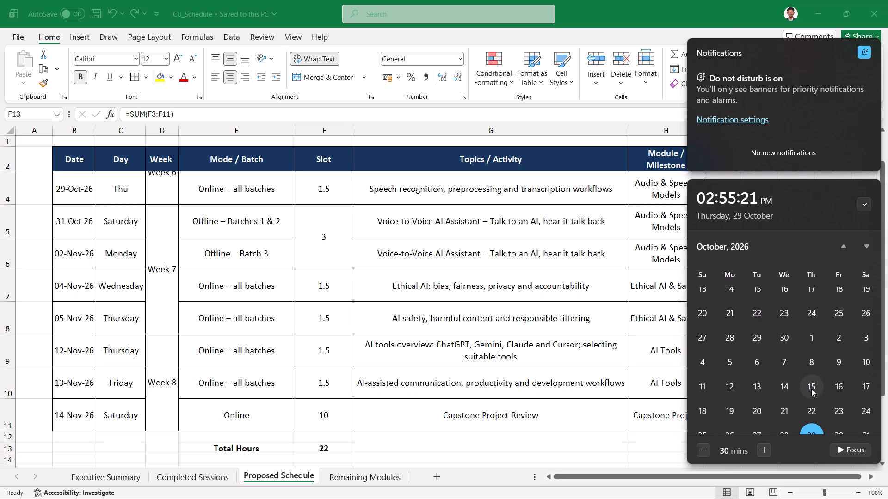
{"action": "scroll", "coordinate": [811, 389], "scroll_direction": "down", "scroll_amount": 2}
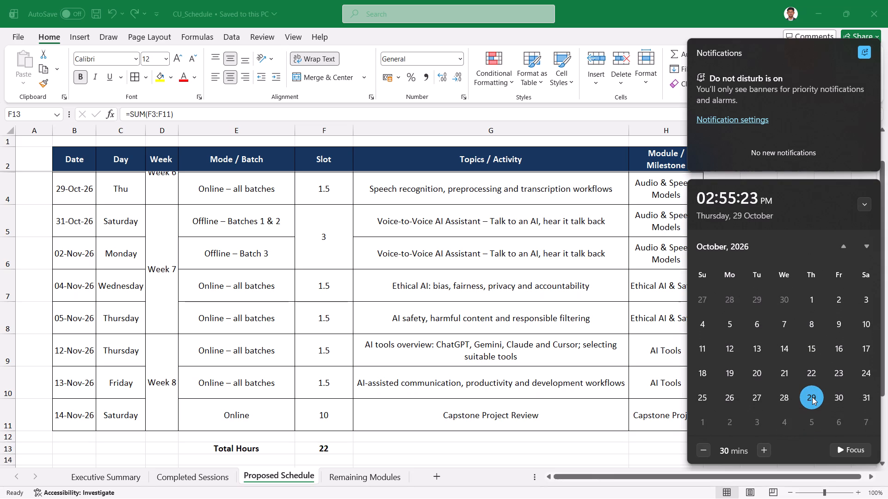
{"action": "scroll", "coordinate": [812, 397], "scroll_direction": "down", "scroll_amount": 2}
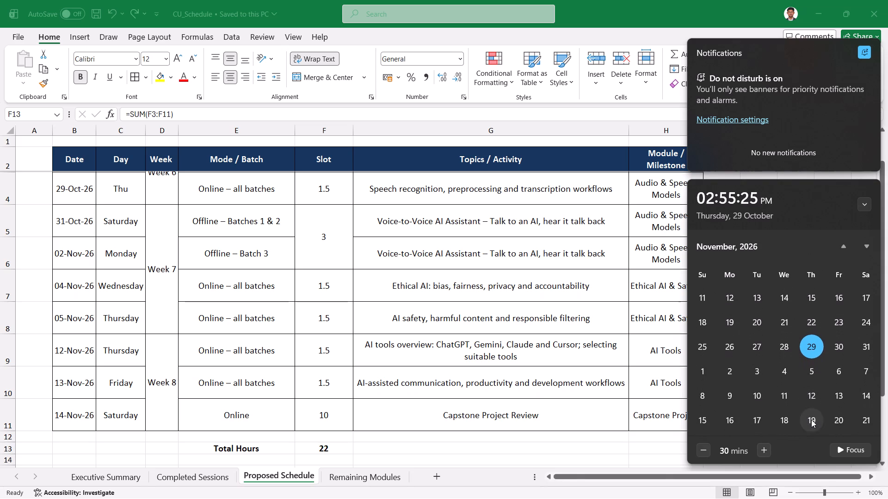
{"action": "scroll", "coordinate": [811, 420], "scroll_direction": "down", "scroll_amount": 1}
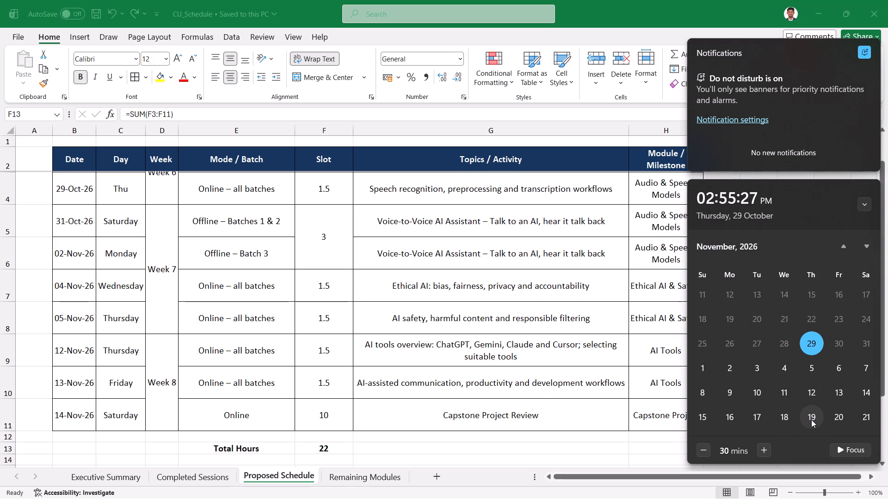
{"action": "scroll", "coordinate": [811, 420], "scroll_direction": "down", "scroll_amount": 1}
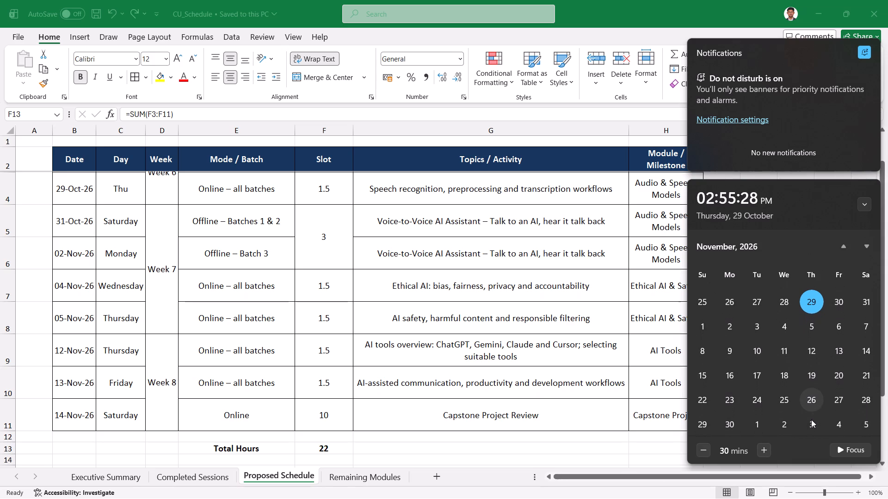
{"action": "scroll", "coordinate": [811, 420], "scroll_direction": "down", "scroll_amount": 1}
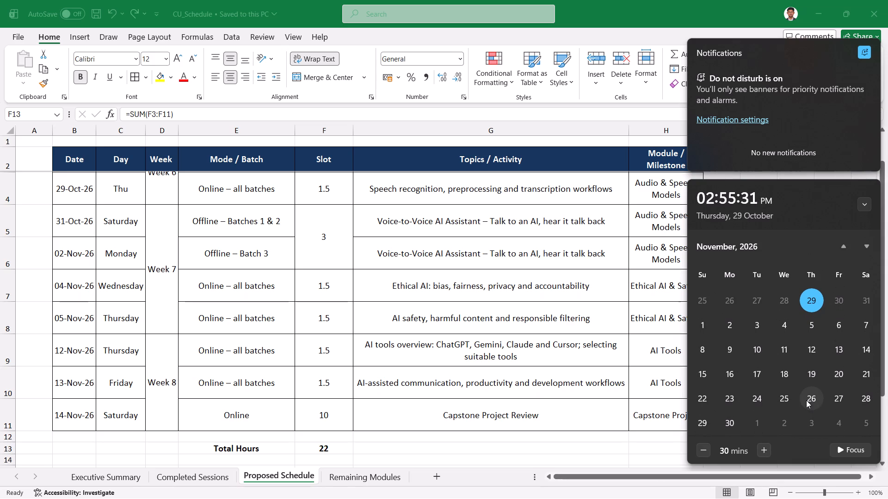
{"action": "scroll", "coordinate": [806, 400], "scroll_direction": "down", "scroll_amount": 1}
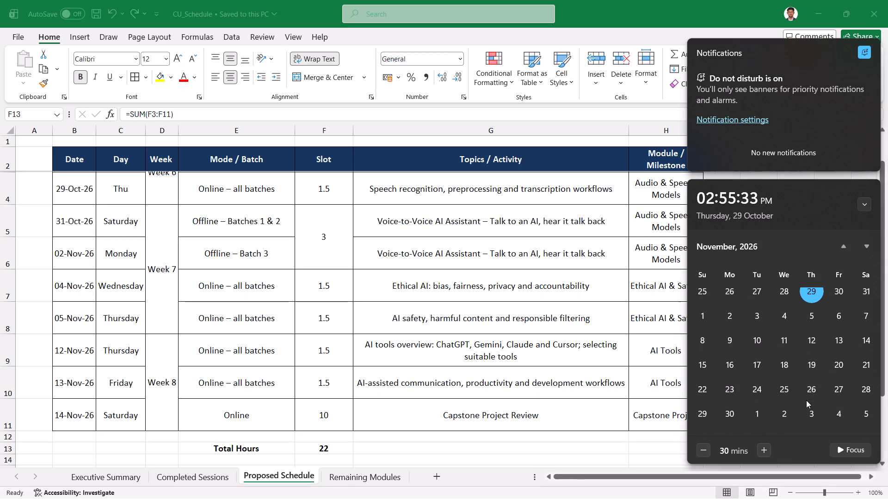
{"action": "scroll", "coordinate": [806, 400], "scroll_direction": "down", "scroll_amount": 1}
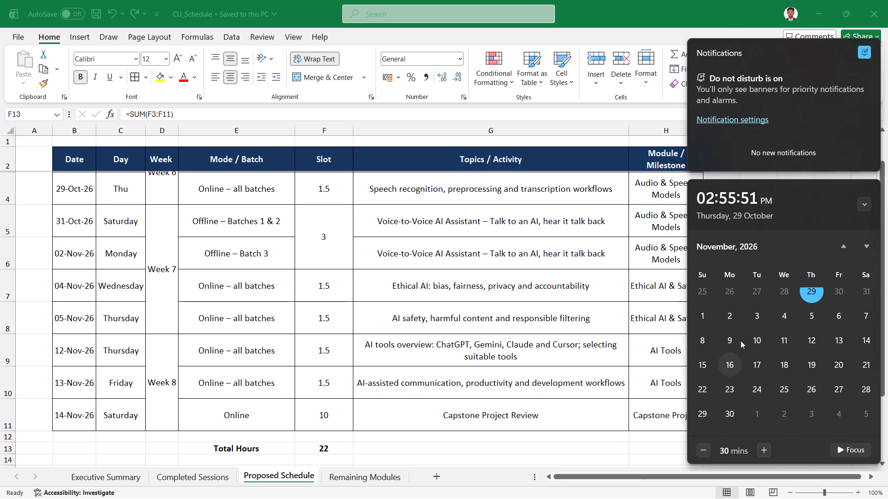
{"action": "left_click", "coordinate": [591, 349]}
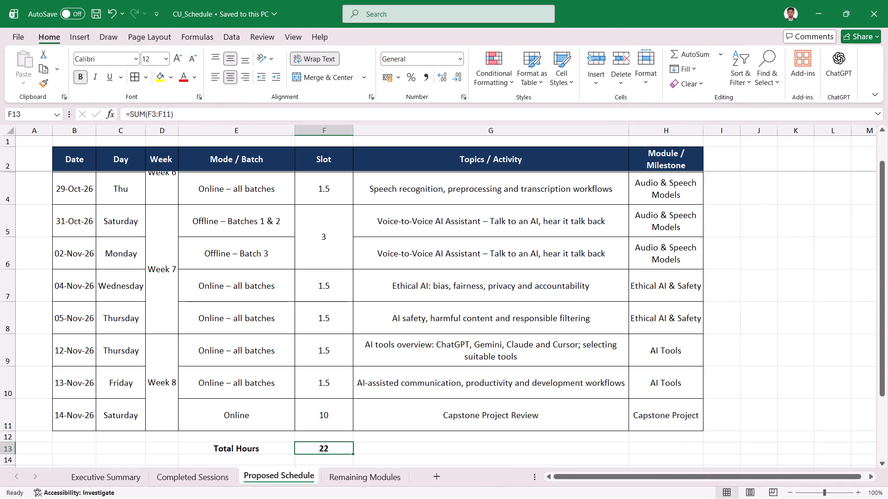
{"action": "left_click", "coordinate": [725, 362]}
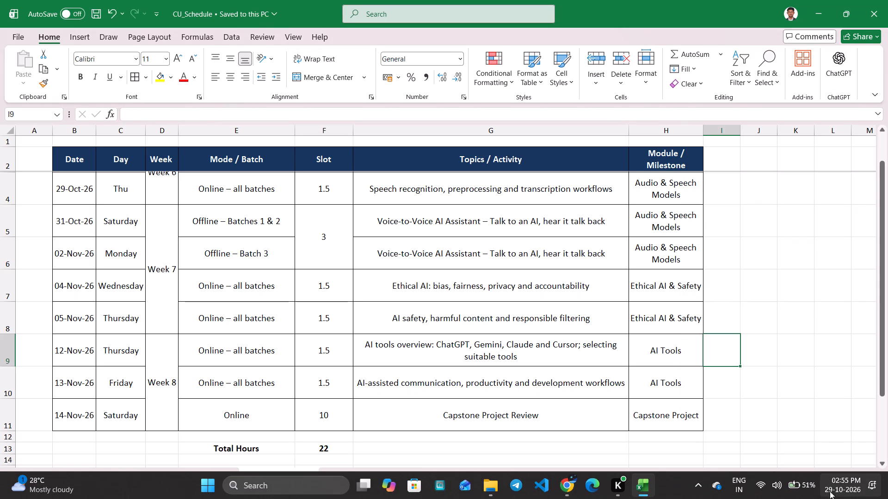
Reopen the system calendar and check the months after October 2026, up to December.
{"action": "left_click", "coordinate": [838, 494]}
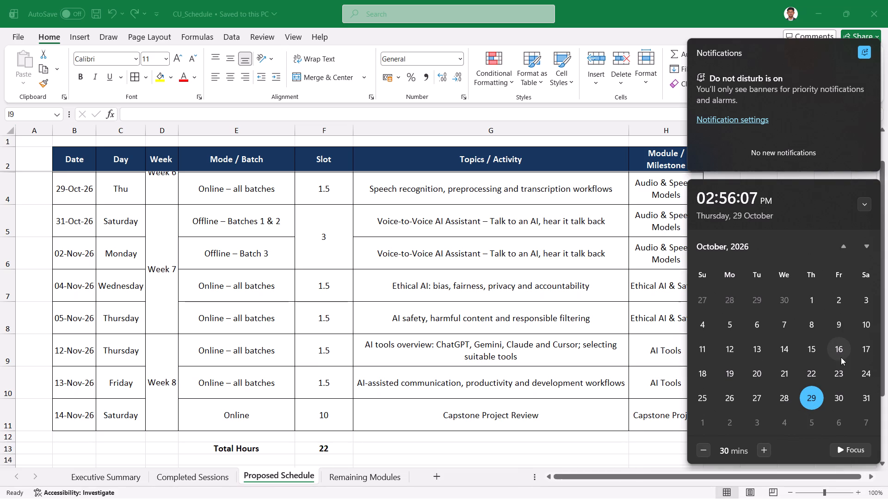
{"action": "scroll", "coordinate": [841, 357], "scroll_direction": "down", "scroll_amount": 2}
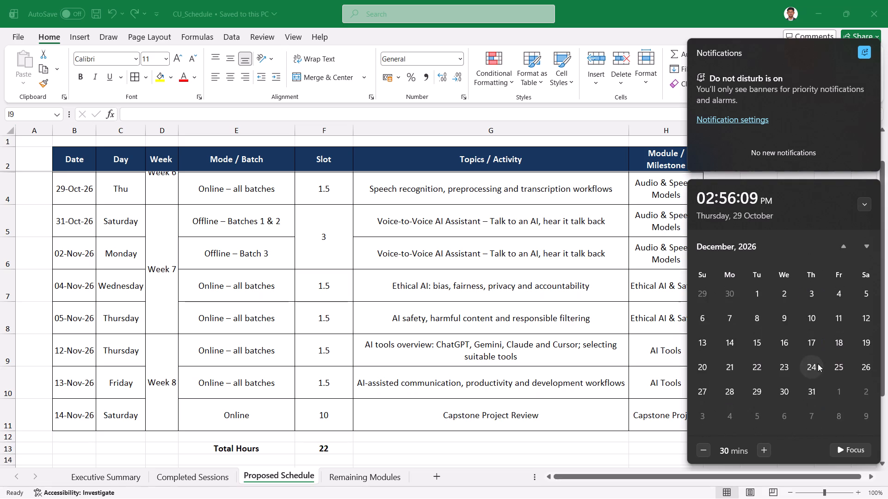
Go back to November 2026 in the system calendar, check its dates, and return to the Proposed Schedule sheet.
{"action": "scroll", "coordinate": [818, 364], "scroll_direction": "up", "scroll_amount": 4}
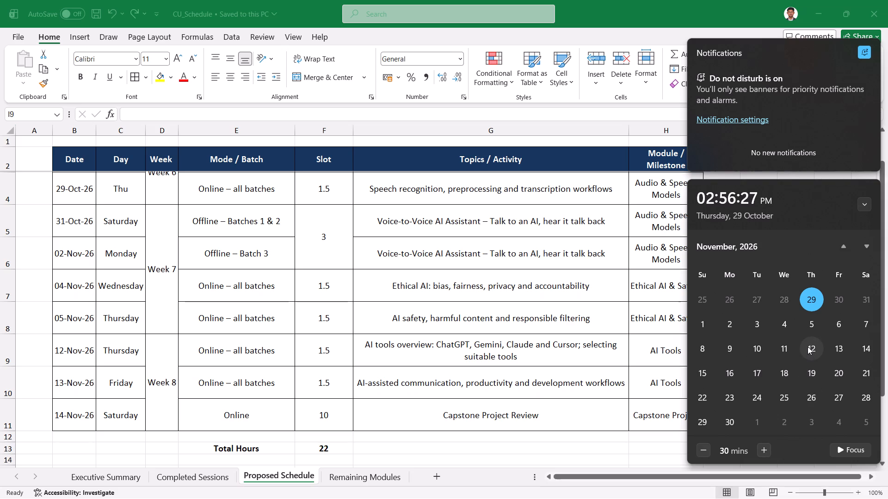
{"action": "left_click", "coordinate": [617, 329]}
Switch to the browser window holding the Program Delivery Schedule & Academic Plan PDF.
{"action": "key", "text": "alt+Tab"}
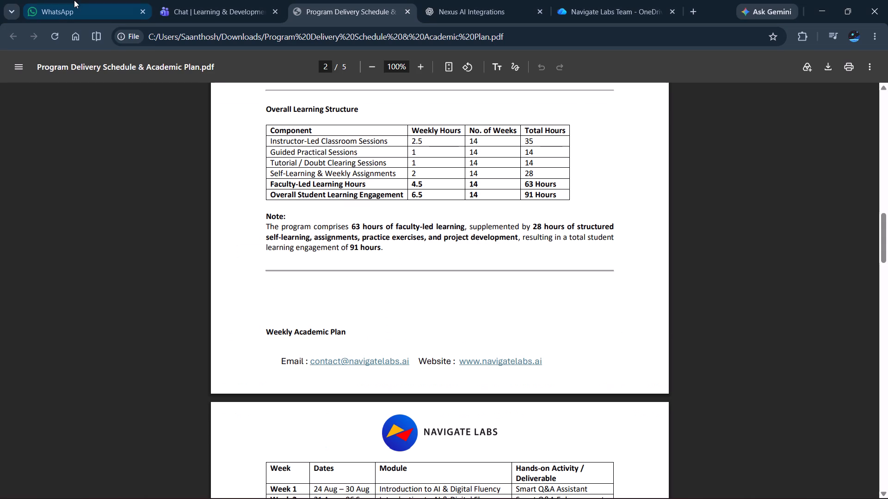